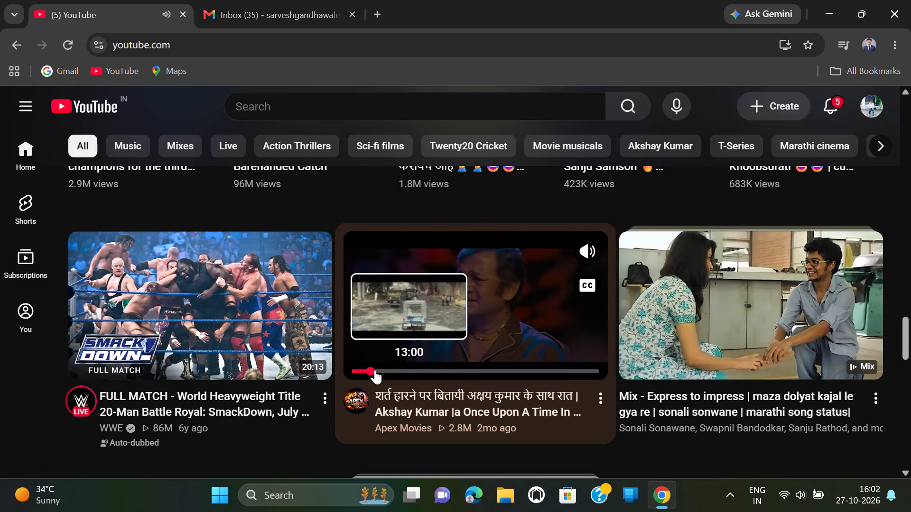
Skip ahead in the inline preview of the Akshay Kumar "Once Upon A Time In" movie from Apex Movies.
left_click(381, 367)
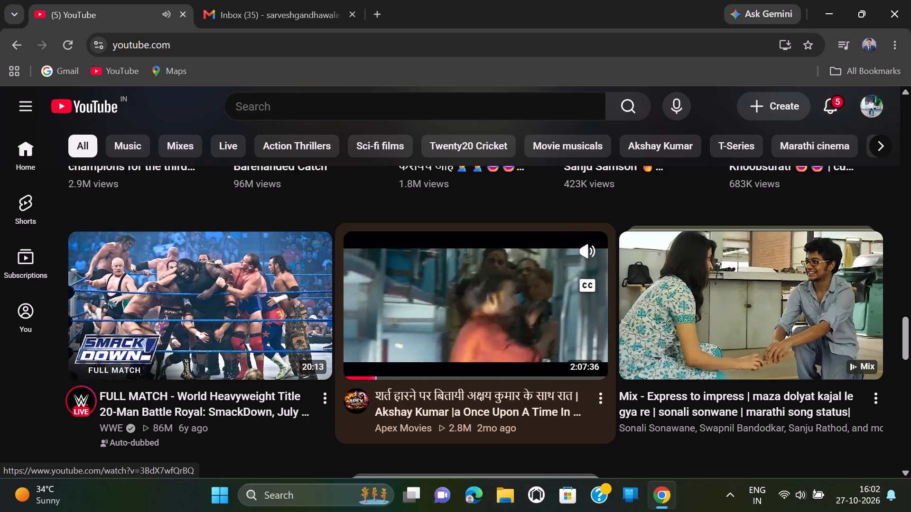
Open the "Mix - Mera Dil Bhi Kitna Pagal Hai | Unplugged Cover | Atif Aslam" playlist from the home feed.
scroll(534, 240, "down", 4)
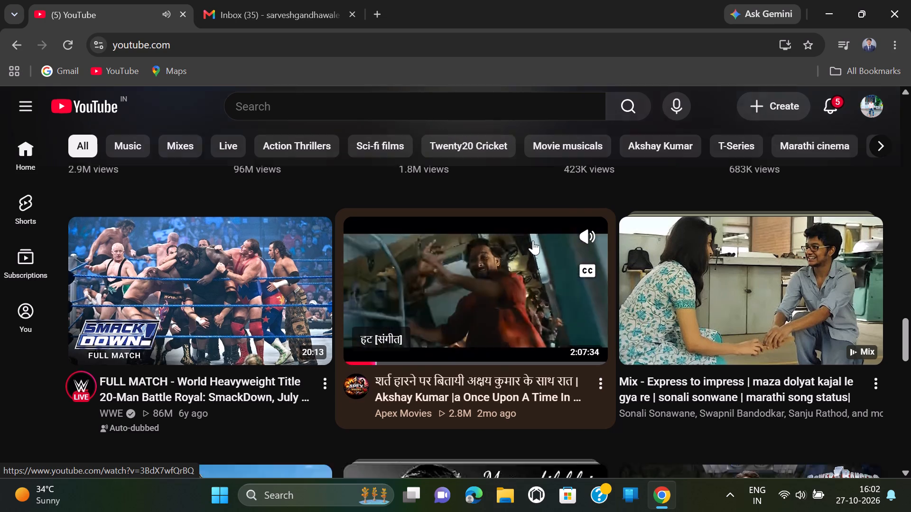
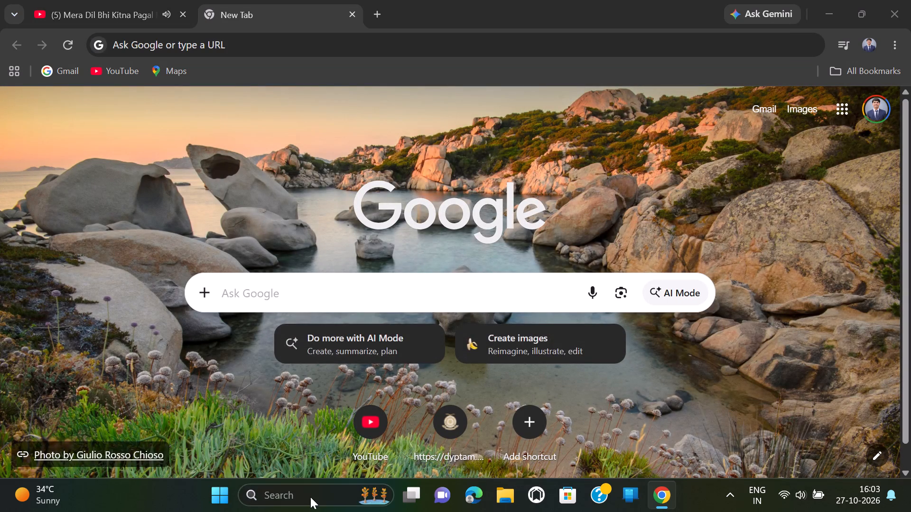
Minimize the browser window and open the Downloads folder in File Explorer.
left_click(809, 0)
left_click(829, 0)
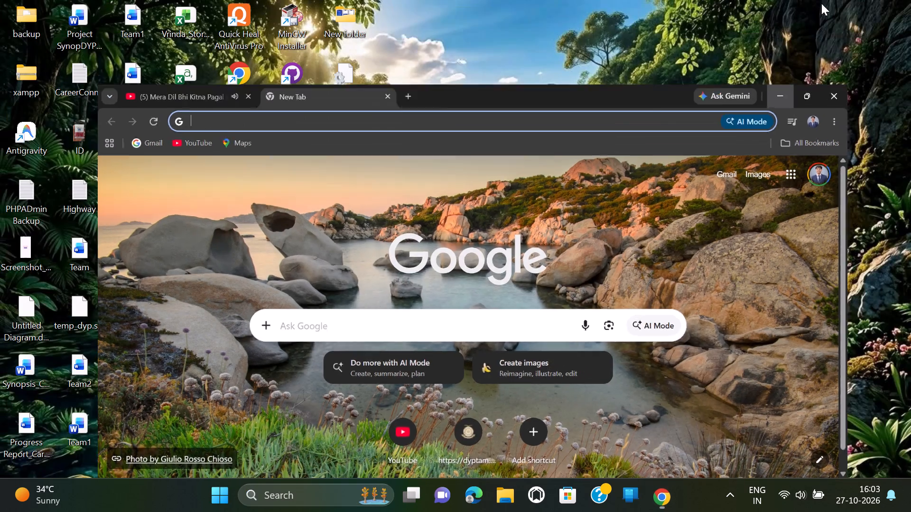
left_click(502, 498)
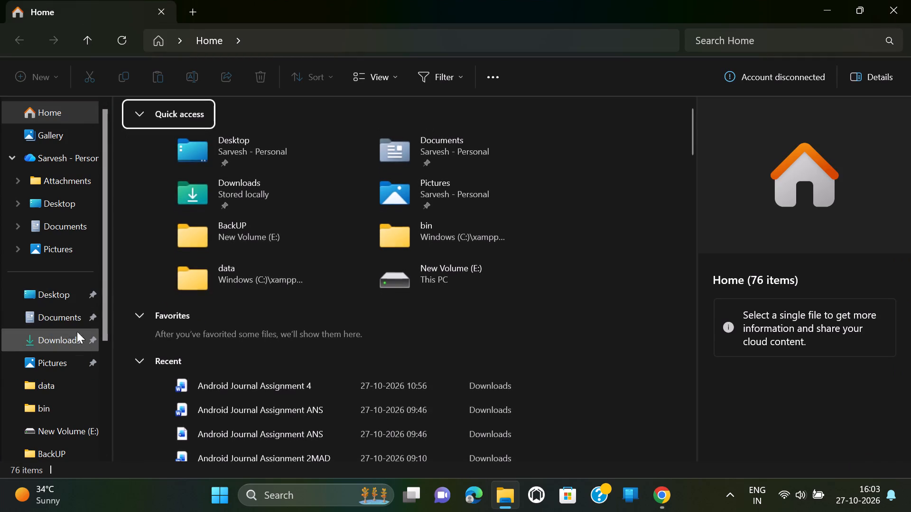
scroll(70, 344, "down", 1)
left_click(62, 266)
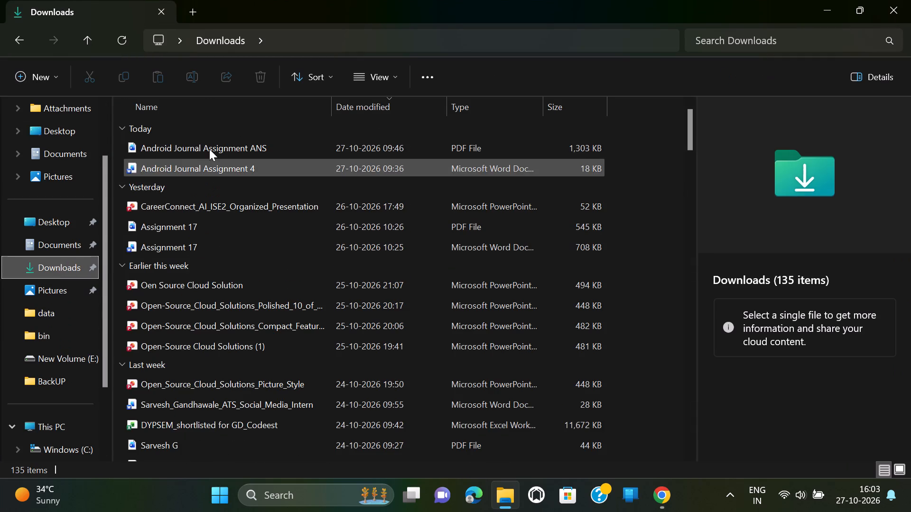
Delete the "Android Journal Assignment ANS" PDF file from the Downloads folder.
left_click(321, 144)
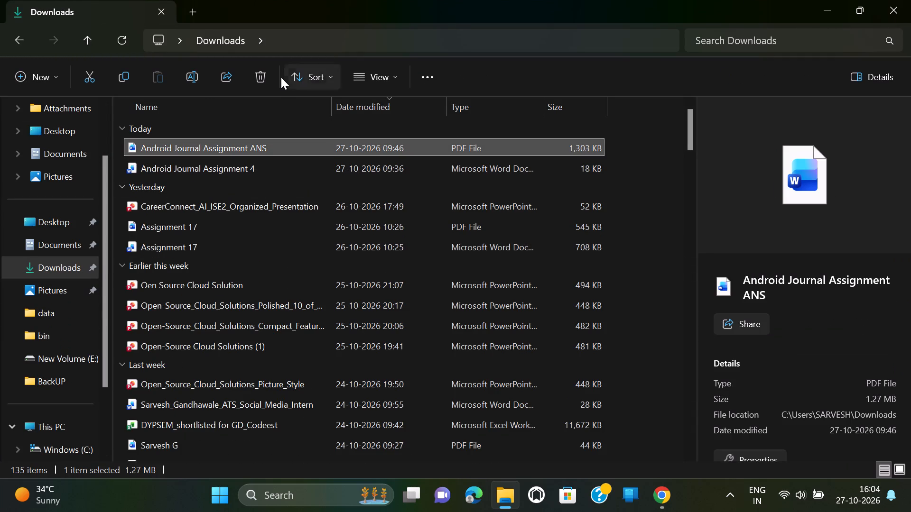
left_click(266, 72)
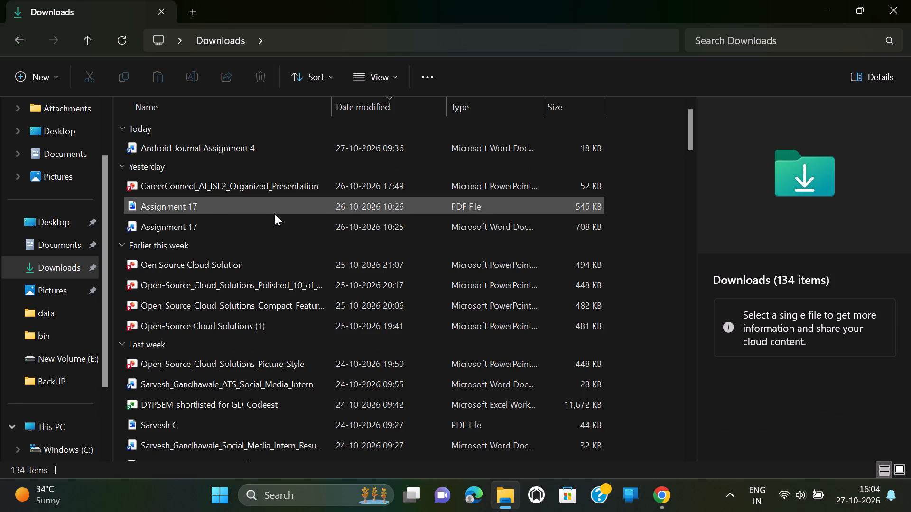
Open the CareerConnect_AI_ISE2_Organized_Presentation file from Downloads and enable editing.
left_click(285, 186)
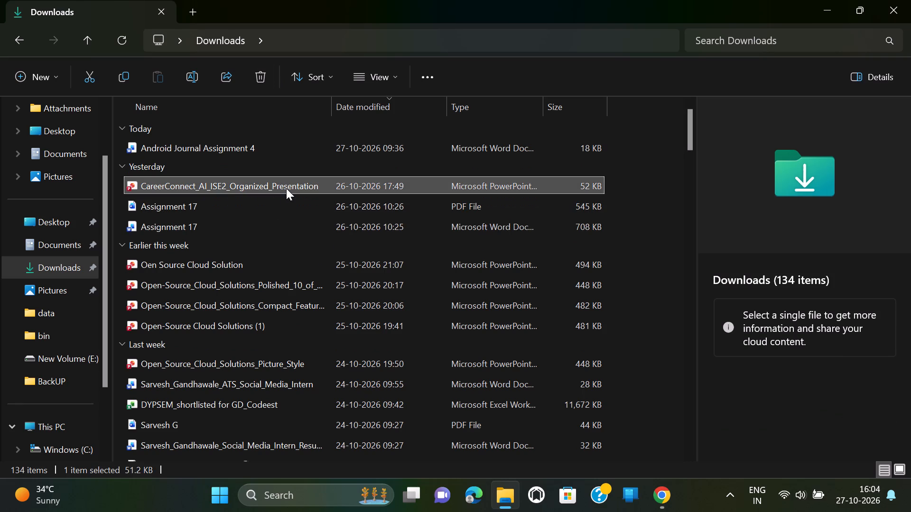
left_click(390, 186)
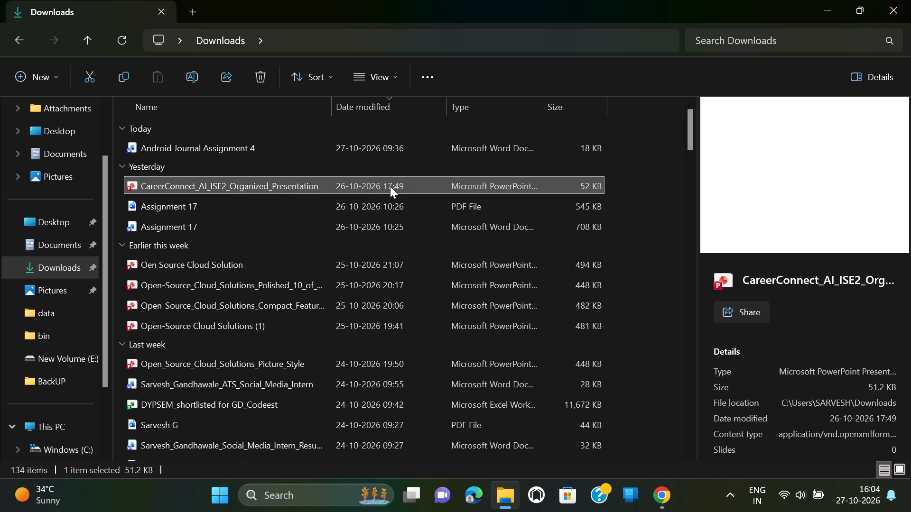
left_click(390, 186)
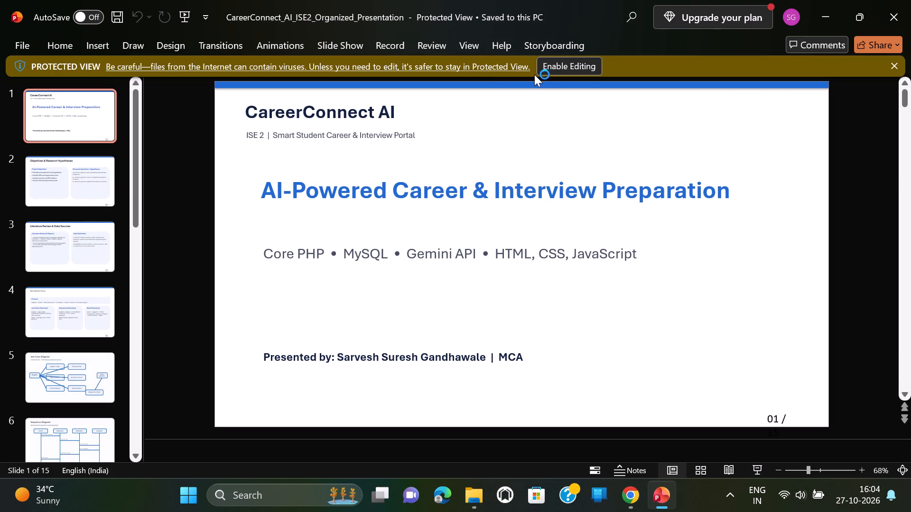
left_click(545, 66)
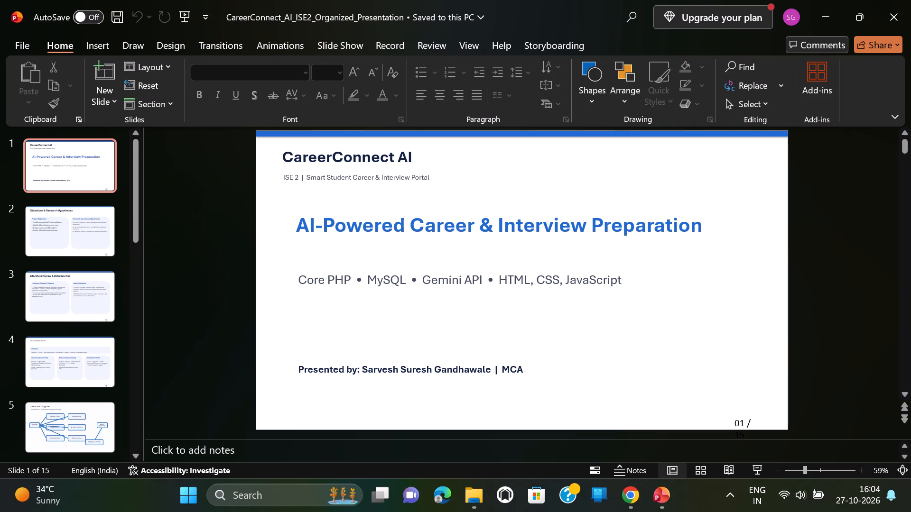
Review slides 2 to 4, covering the objectives and hypotheses, the literature review and data sources, and the data collection process.
left_click(103, 230)
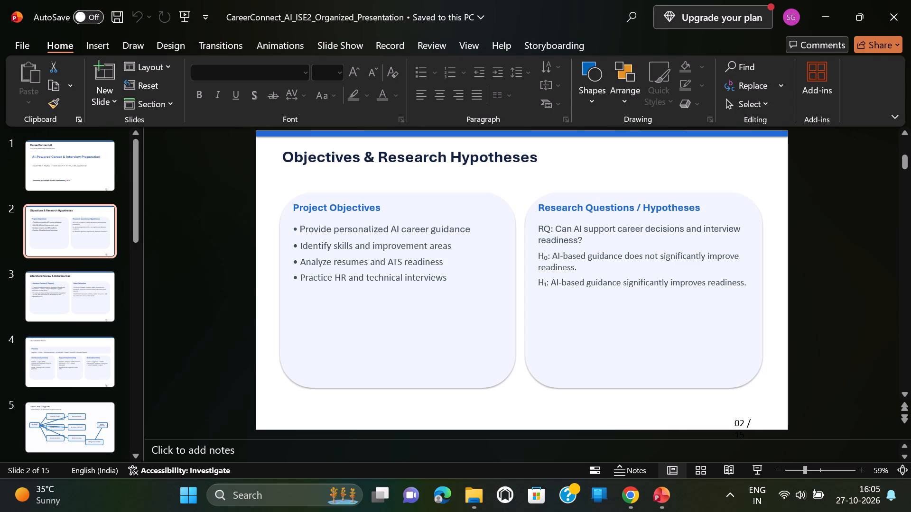
left_click(102, 292)
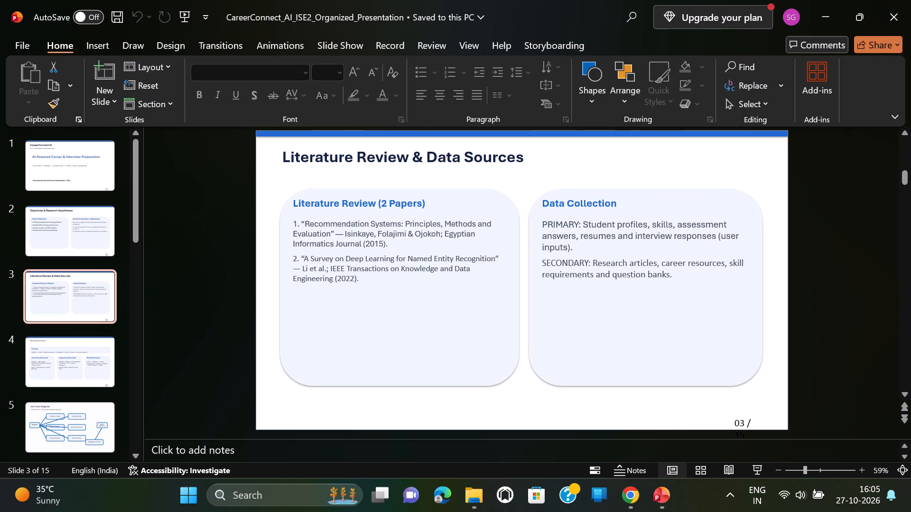
left_click(376, 205)
left_click(383, 237)
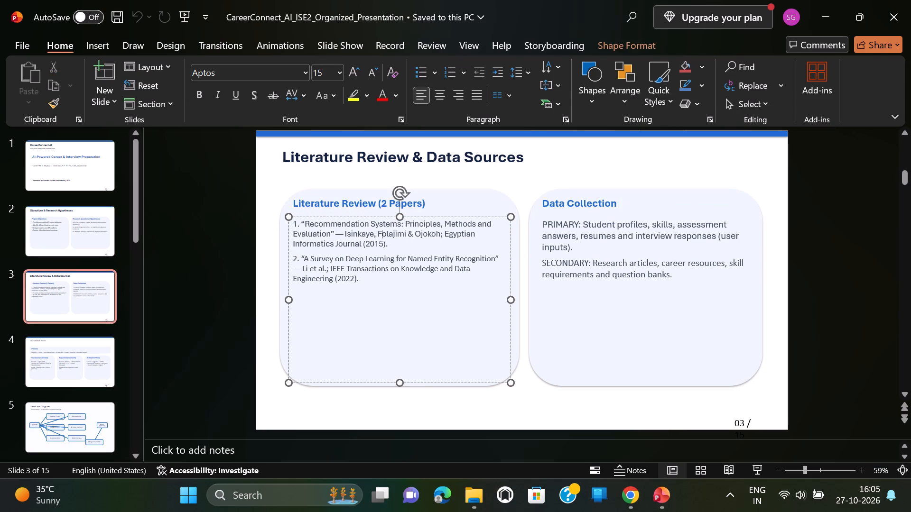
left_click(499, 180)
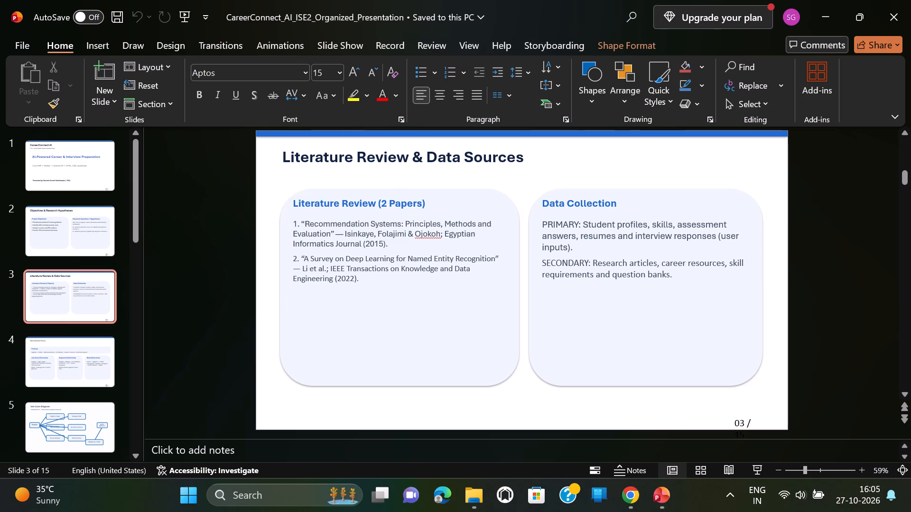
left_click(84, 352)
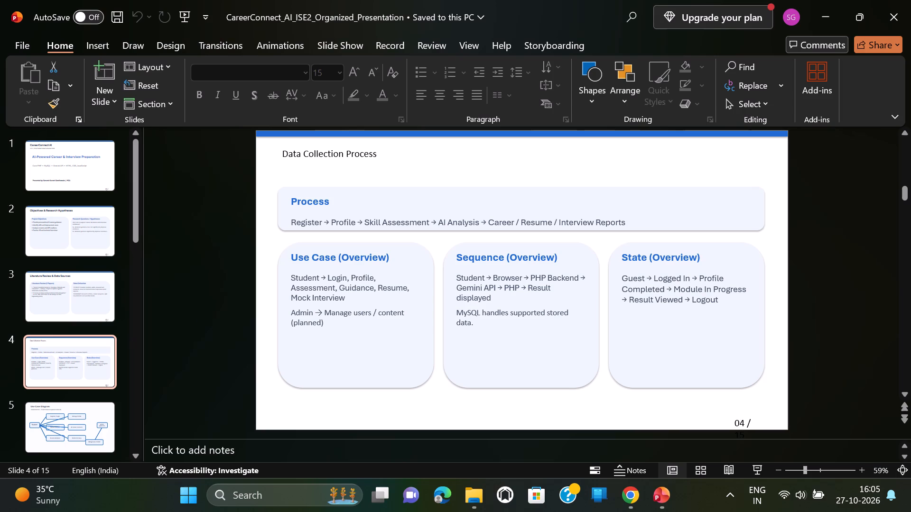
left_click(400, 265)
left_click(494, 287)
left_click(706, 311)
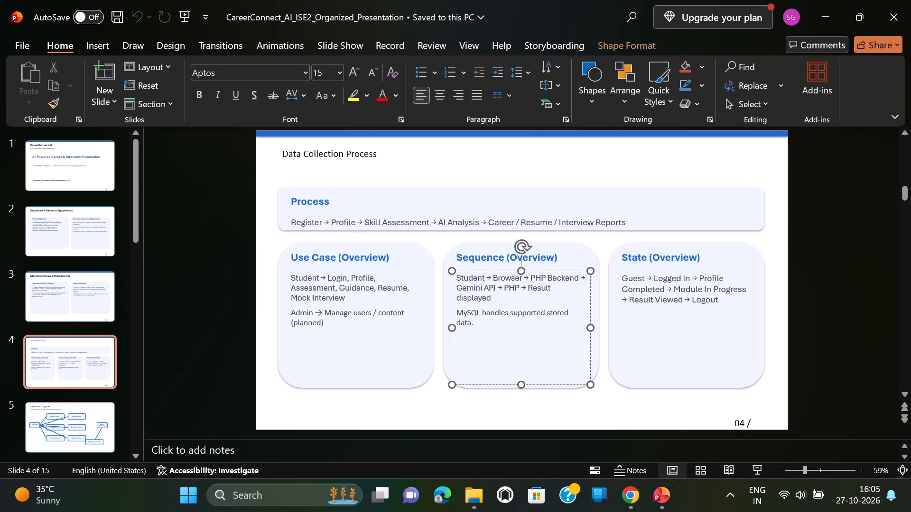
scroll(84, 342, "down", 3)
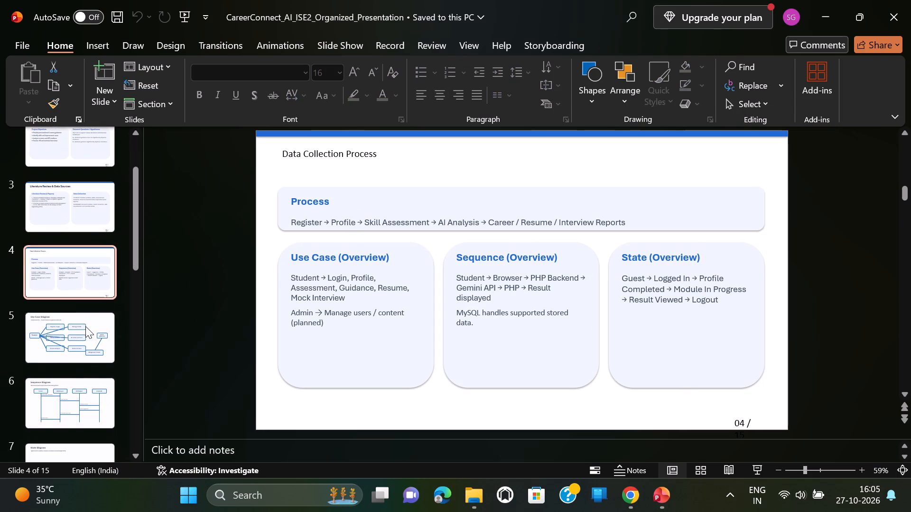
left_click(85, 326)
scroll(76, 400, "down", 3)
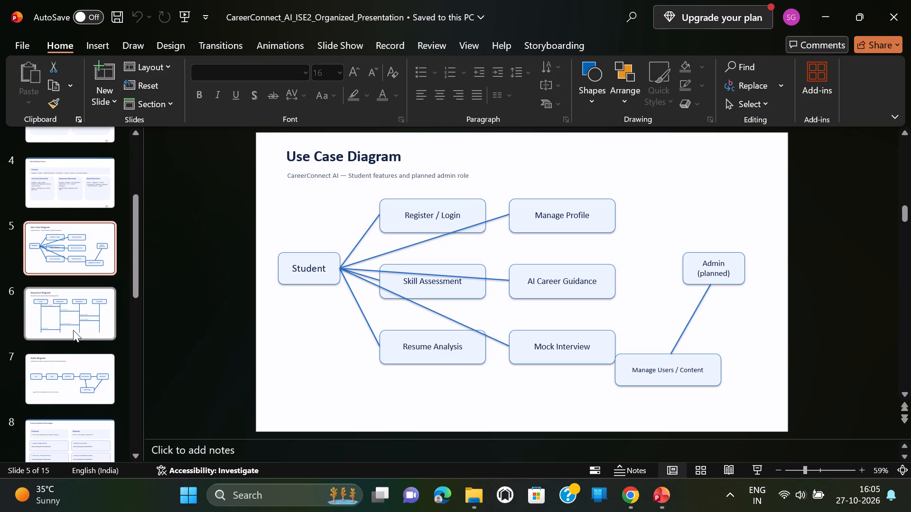
scroll(106, 279, "up", 3)
left_click(69, 289)
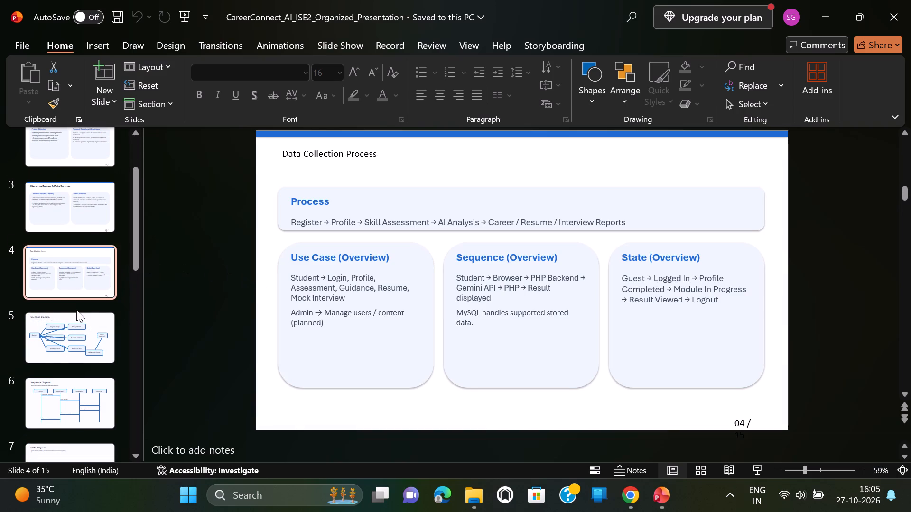
scroll(75, 306, "down", 2)
left_click(73, 266)
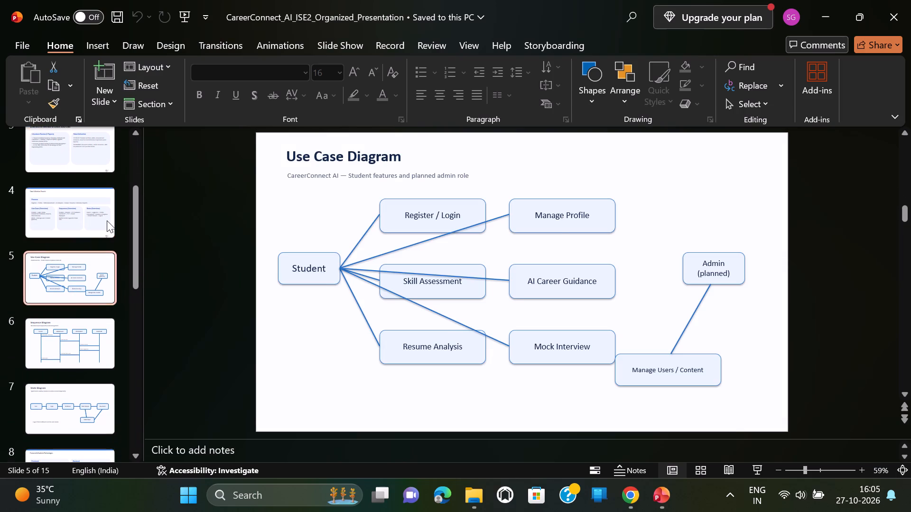
left_click(107, 220)
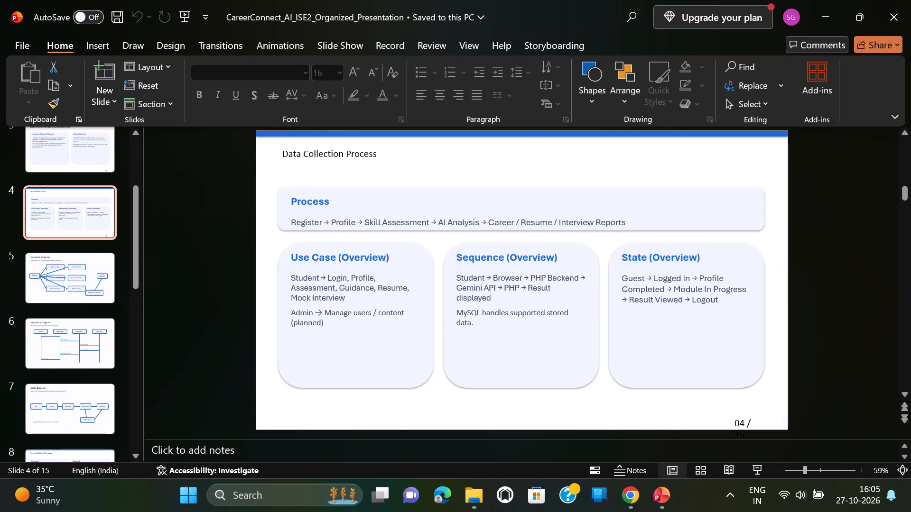
scroll(83, 228, "down", 2)
left_click(81, 214)
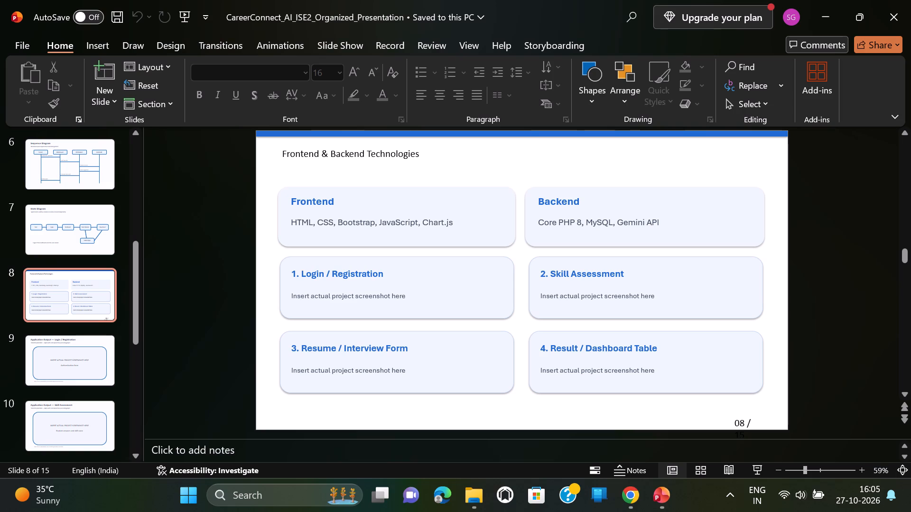
Delete the large rounded "INSERT ACTUAL PROJECT SCREENSHOT HERE" placeholder shape from the Login / Registration slide 9.
scroll(163, 281, "down", 1)
scroll(71, 341, "down", 1)
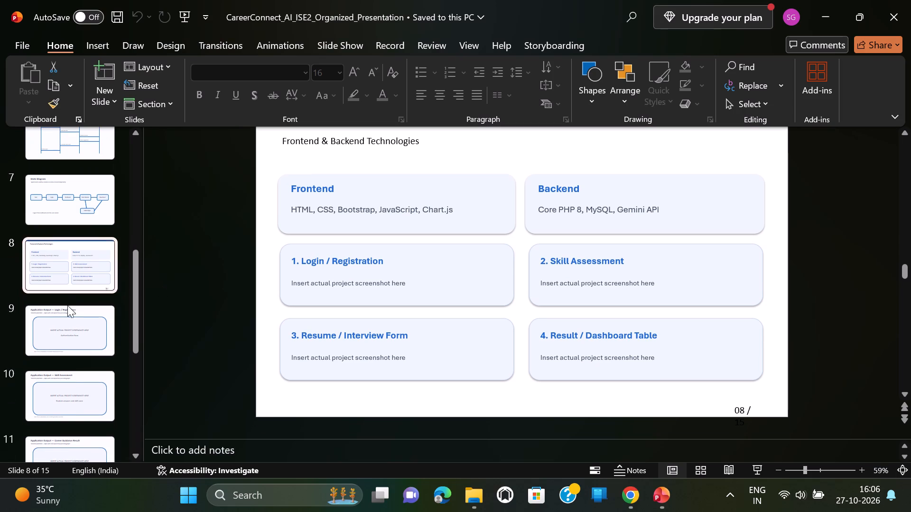
left_click(68, 313)
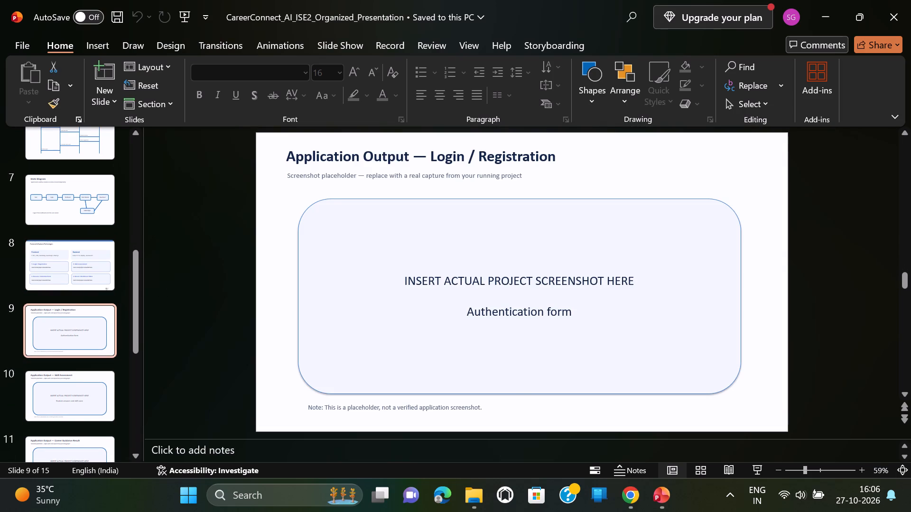
left_click(485, 280)
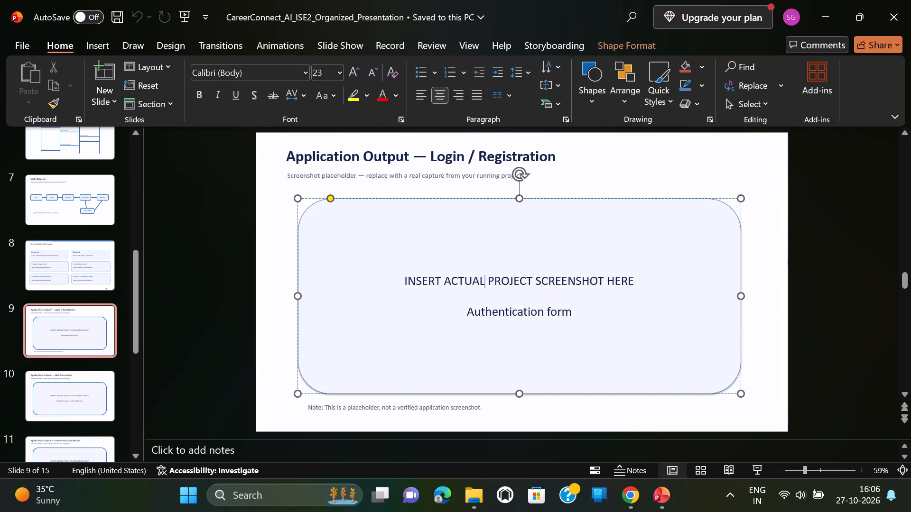
left_click(251, 221)
left_click(316, 217)
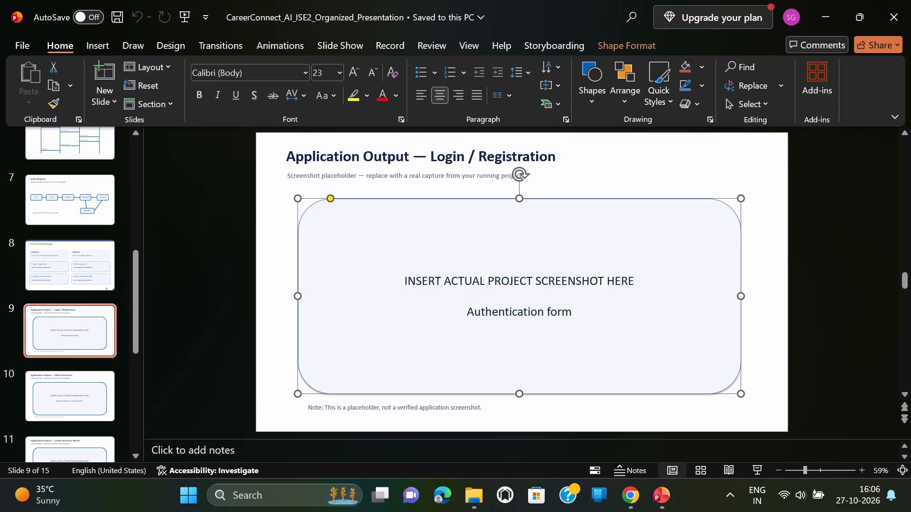
left_click(330, 198)
left_click(270, 200)
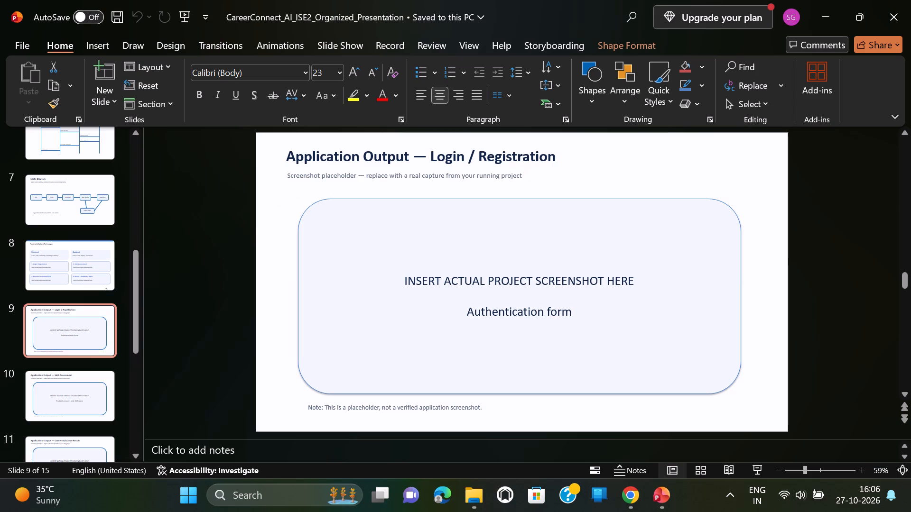
left_click(403, 180)
left_click(465, 262)
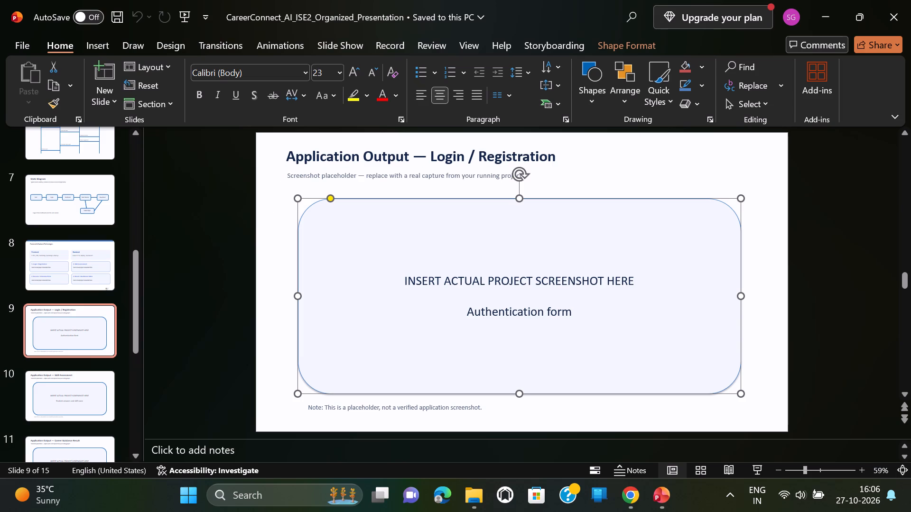
left_click_drag(465, 263, 449, 255)
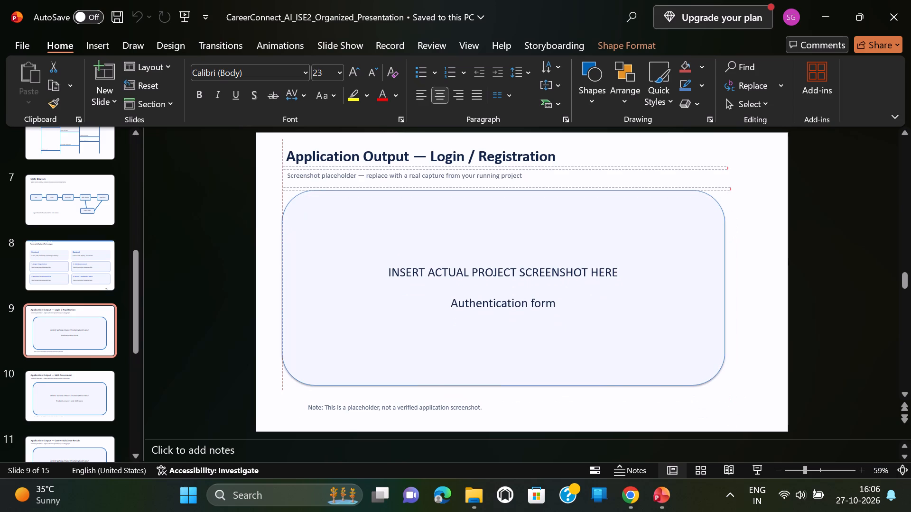
left_click_drag(449, 255, 449, 256)
left_click(449, 256)
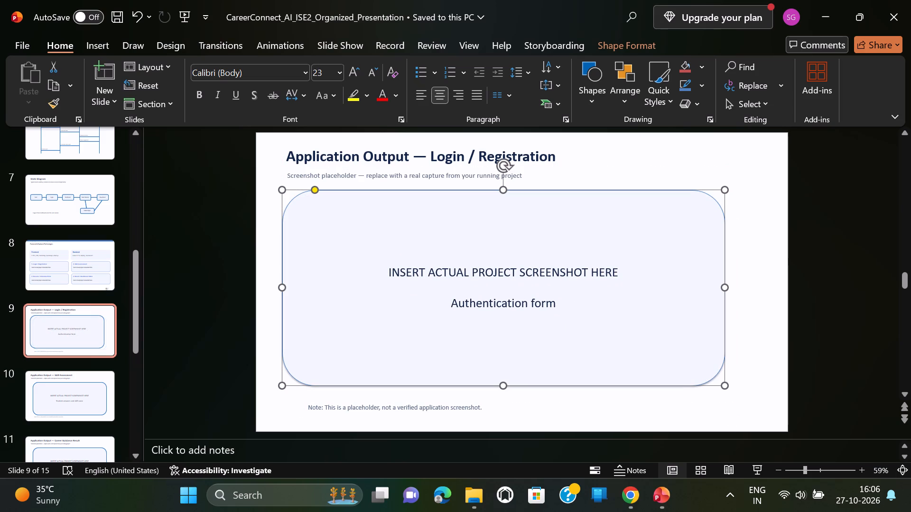
key("BackSpace")
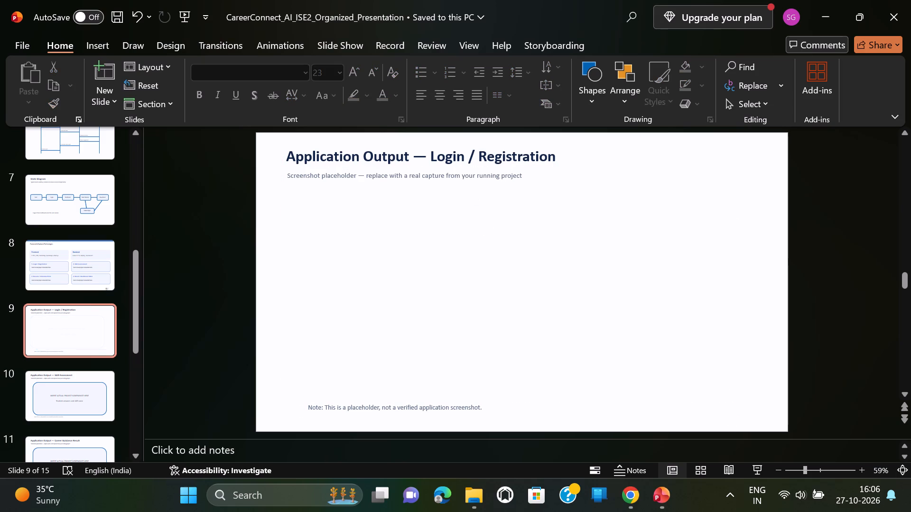
Clear all the "Screenshot placeholder" subtitle text beneath the title on slide 9.
left_click(472, 178)
key("BackSpace")
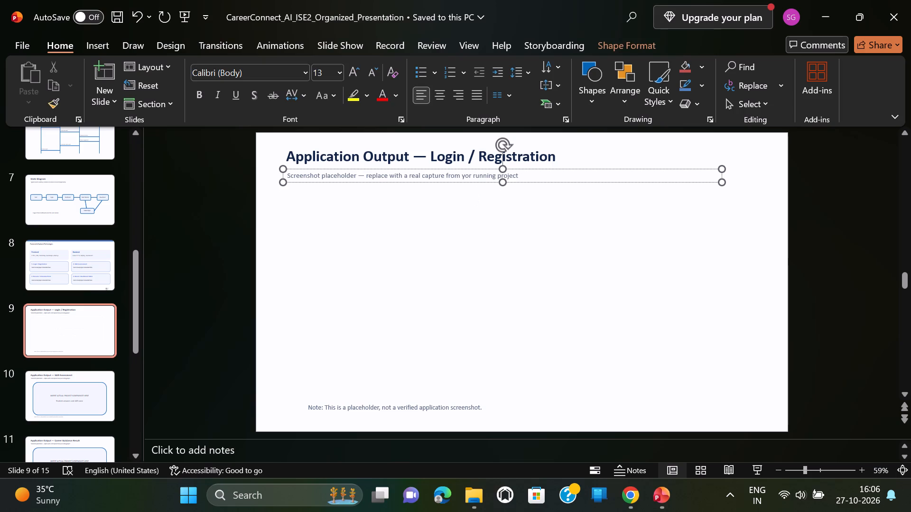
key("ctrl+a")
key("BackSpace")
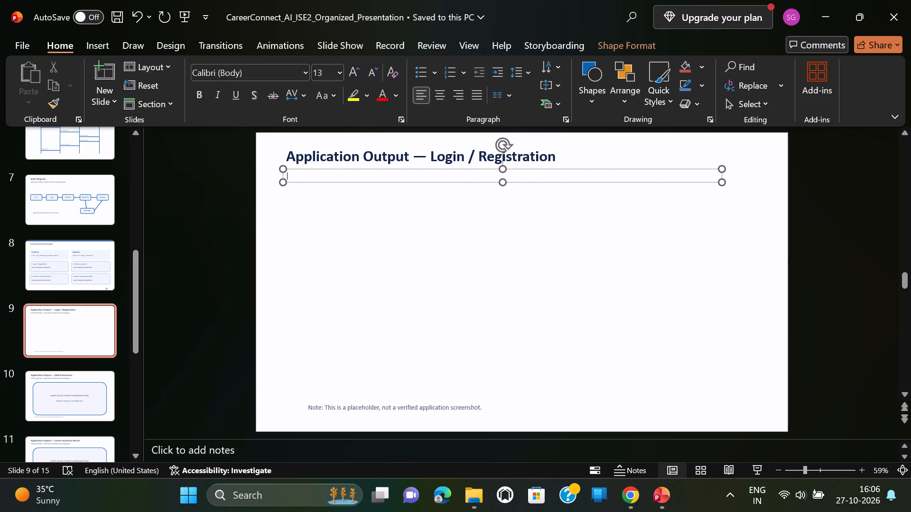
left_click(597, 177)
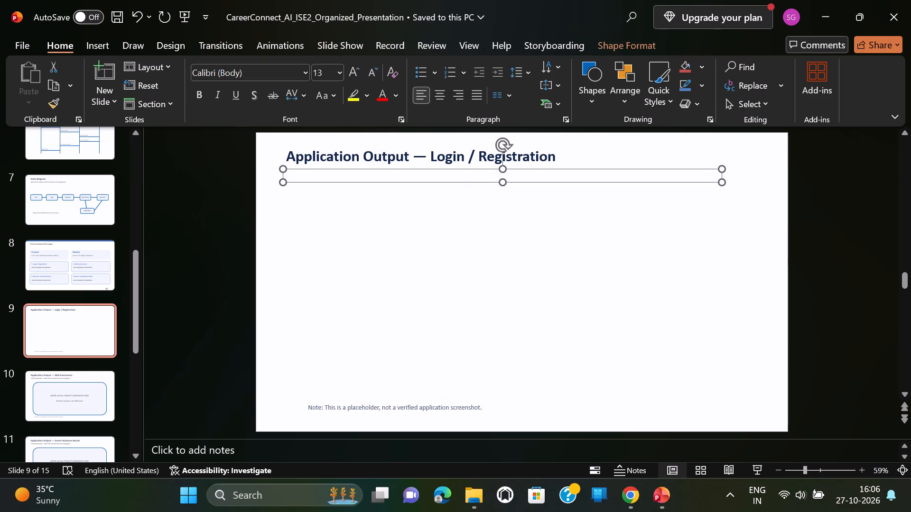
Remove the emptied subtitle text box beneath the title on the Login / Registration slide 9.
key("BackSpace")
Delete the rounded "INSERT ACTUAL PROJECT SCREENSHOT HERE" shape and the "Screenshot placeholder" subtitle box from the Skill Assessment slide 10.
scroll(0, 329, "down", 3)
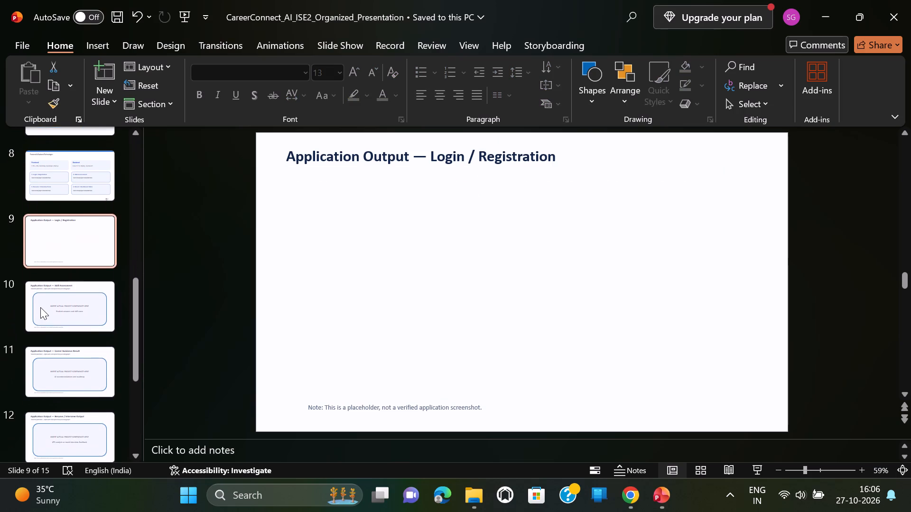
left_click(40, 307)
left_click(365, 261)
key("BackSpace")
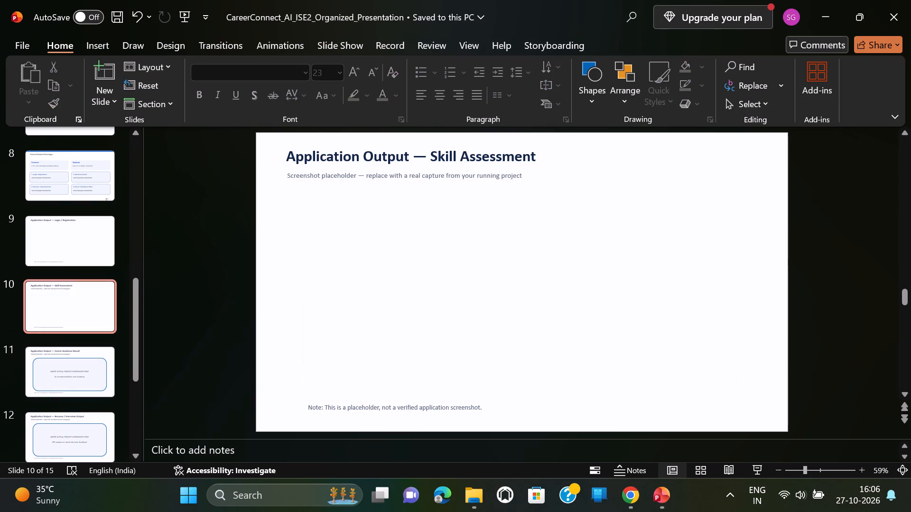
left_click(465, 179)
key("BackSpace")
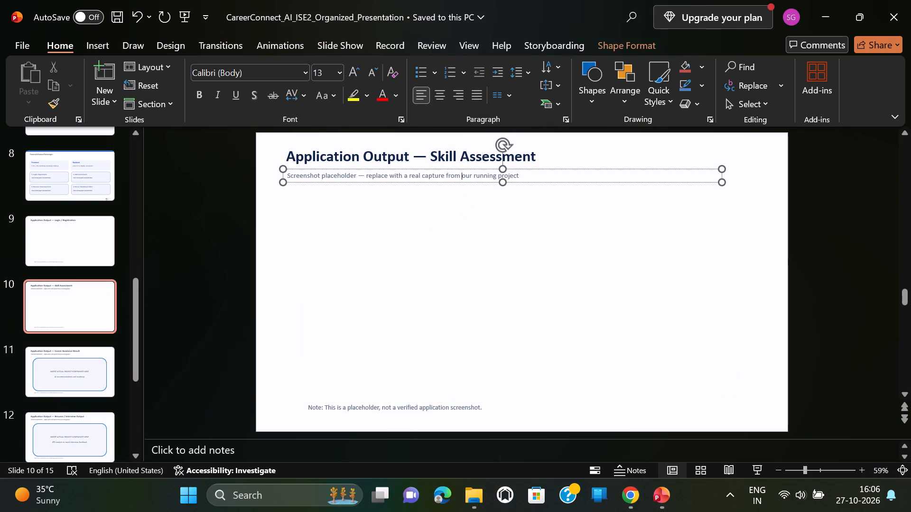
left_click_drag(607, 173, 605, 226)
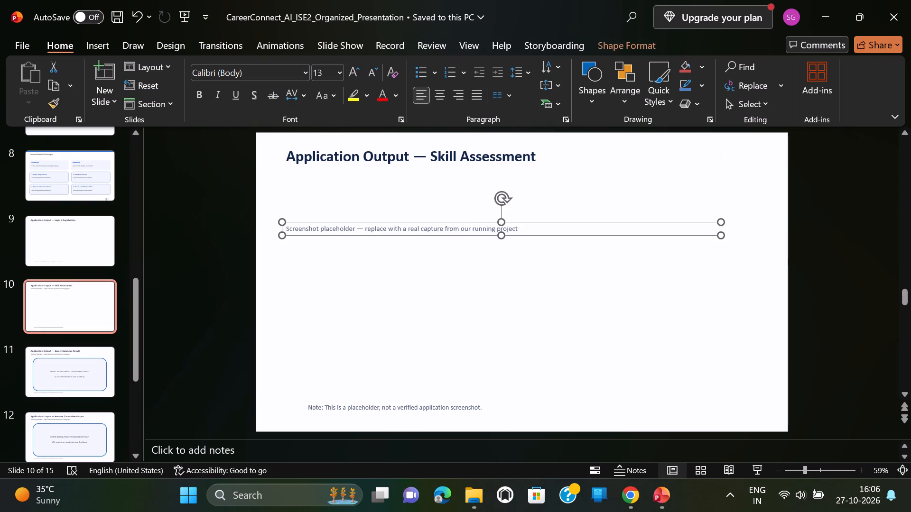
key("BackSpace")
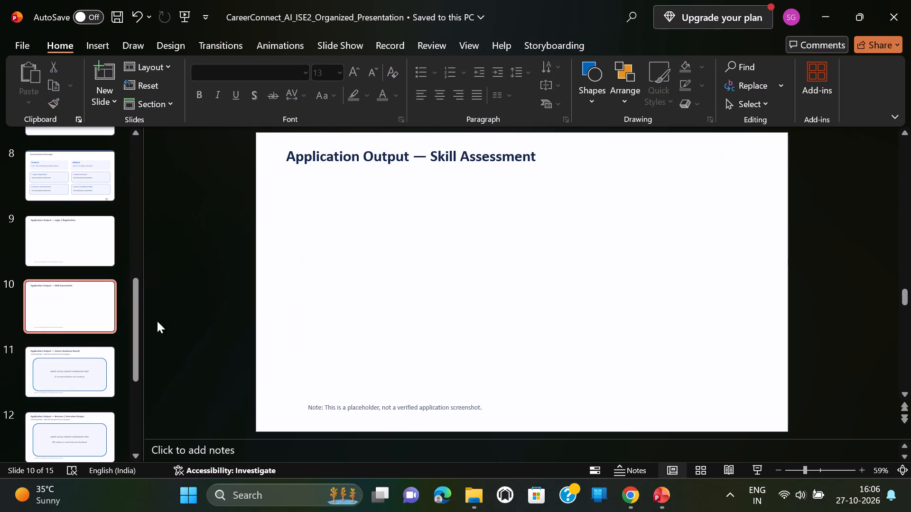
Delete the rounded screenshot placeholder shape and the "Screenshot placeholder" subtitle box from the Career Guidance Result slide 11.
scroll(56, 328, "down", 2)
left_click(58, 325)
left_click(395, 261)
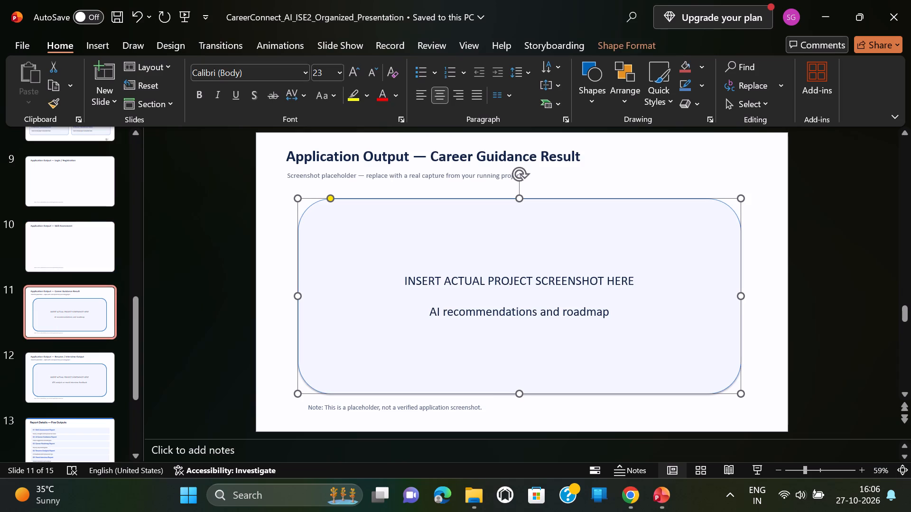
key("BackSpace")
left_click(424, 170)
left_click_drag(427, 175, 428, 176)
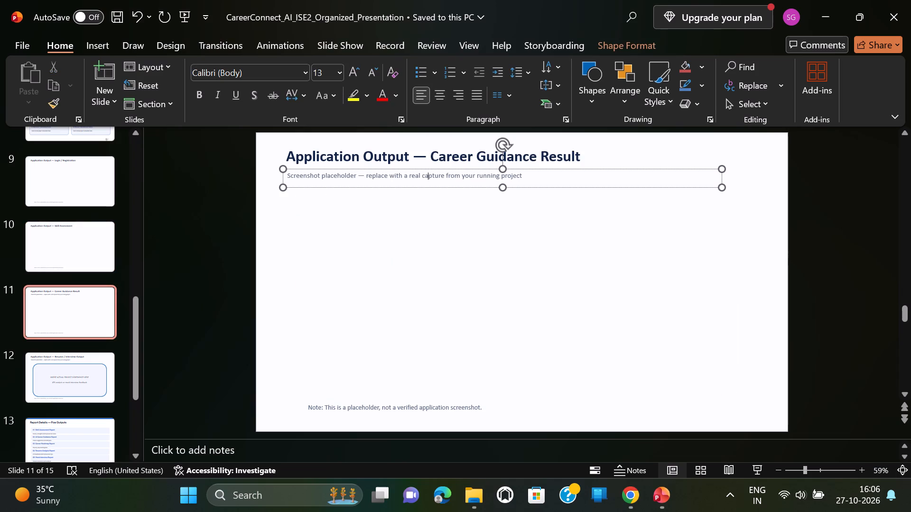
left_click_drag(428, 176, 432, 281)
left_click_drag(587, 179, 588, 249)
key("BackSpace")
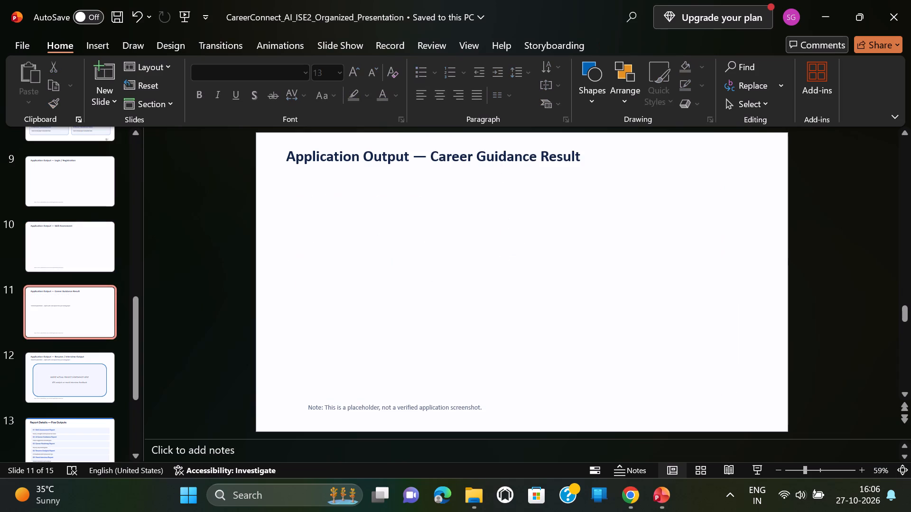
Delete the rounded screenshot placeholder shape and the "Screenshot placeholder" subtitle box from the Resume / Interview Output slide 12.
scroll(80, 336, "down", 2)
left_click(80, 336)
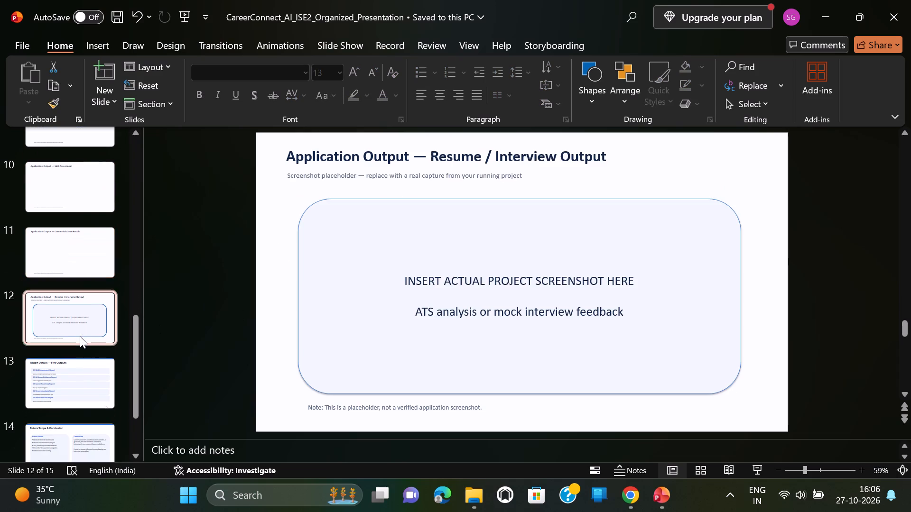
left_click(551, 232)
key("BackSpace")
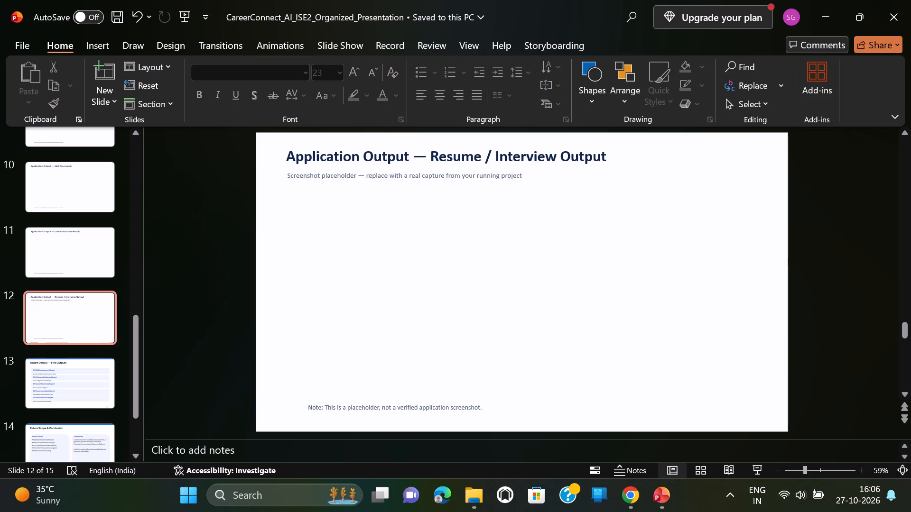
left_click(471, 182)
left_click_drag(549, 176, 561, 250)
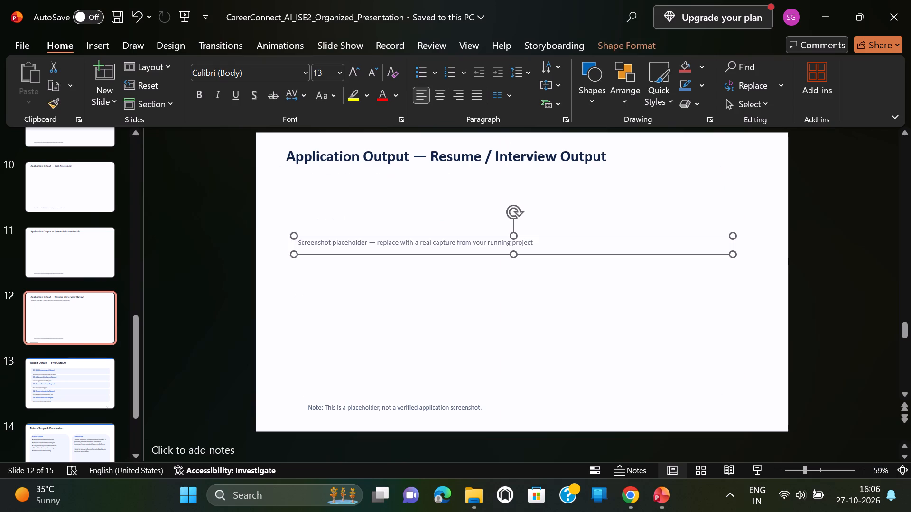
key("BackSpace")
Examine the Report Details, Future Scope & Conclusion, and References & Bibliography content on slides 13 to 15.
scroll(70, 291, "down", 2)
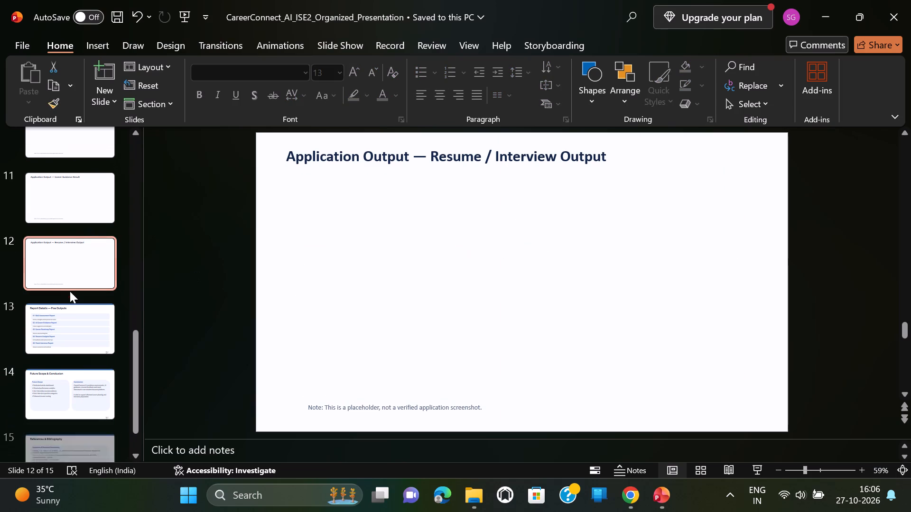
left_click(81, 301)
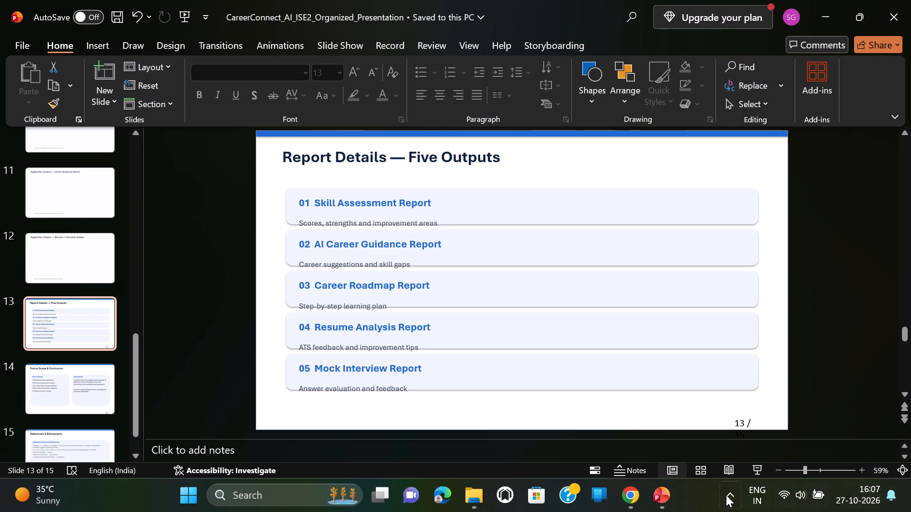
left_click(628, 495)
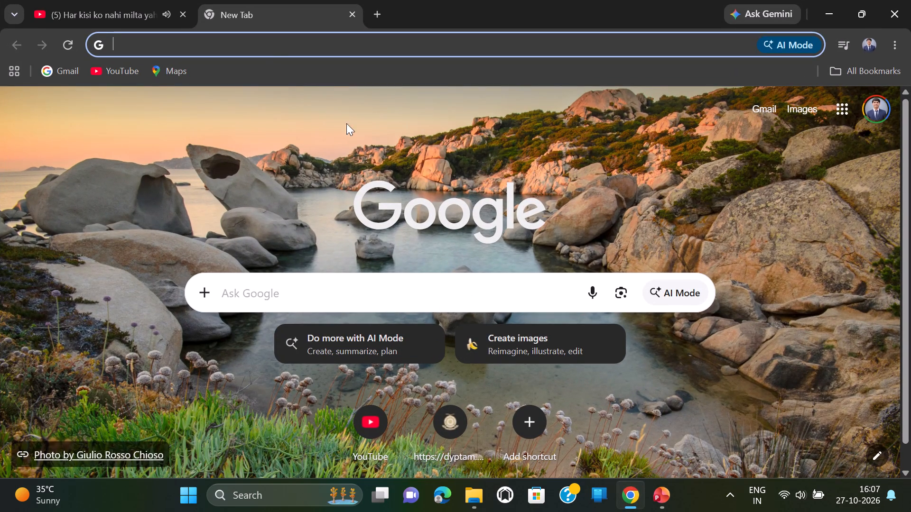
left_click(674, 492)
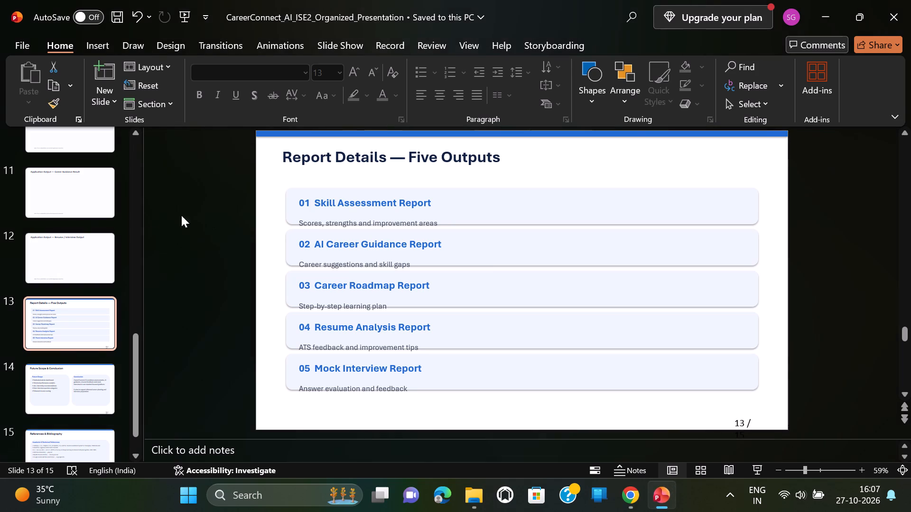
scroll(74, 258, "down", 3)
left_click(85, 351)
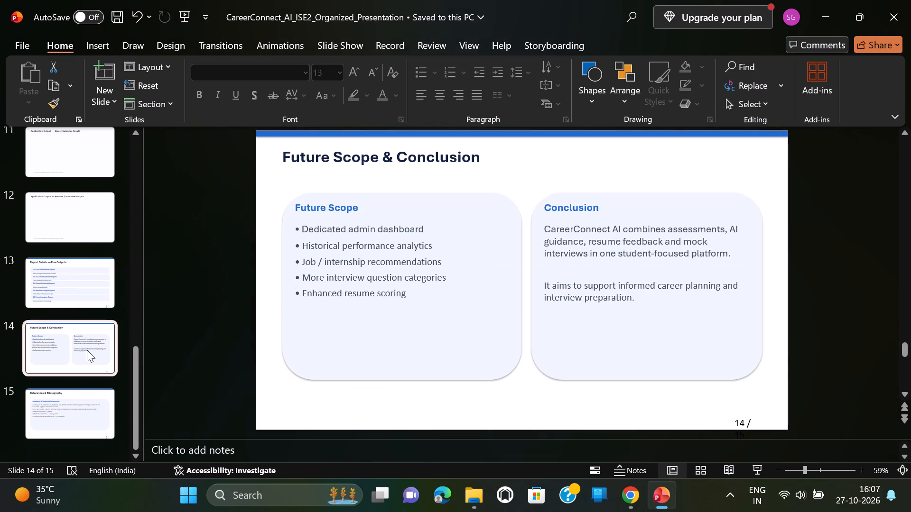
left_click(79, 415)
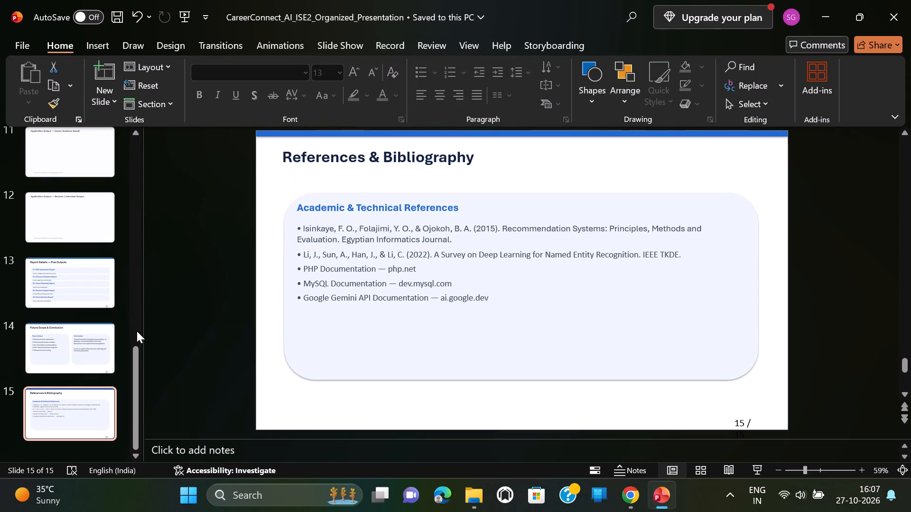
left_click(110, 339)
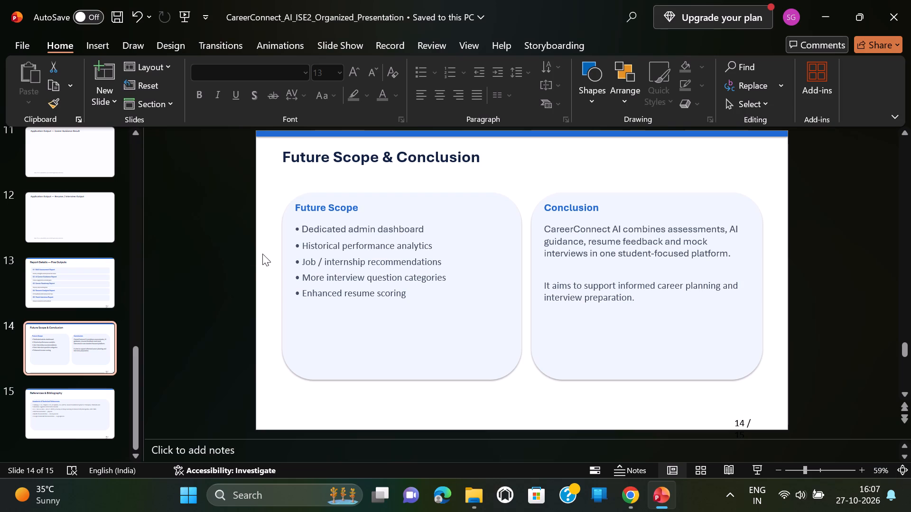
left_click(109, 265)
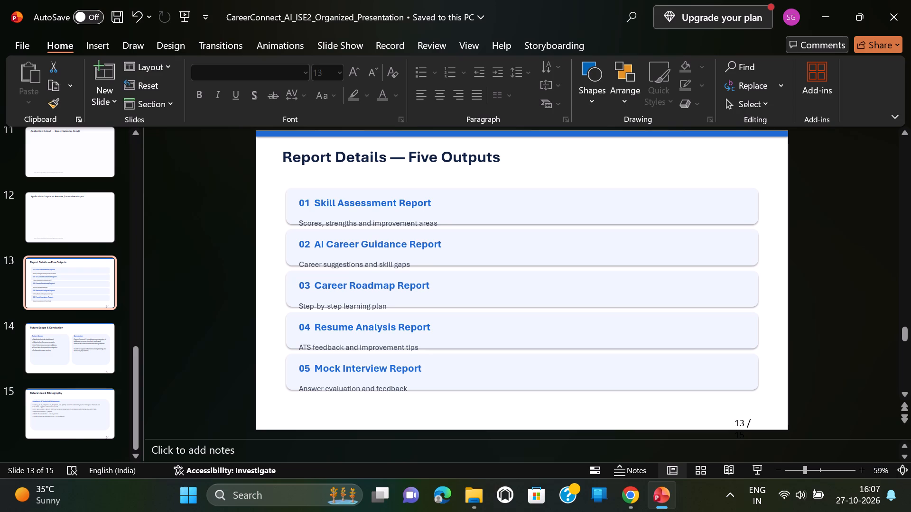
left_click(110, 282)
Look back through the application output slides 12 to 9, the technologies slide 8 and the diagrams on slides 7 to 5.
left_click(71, 214)
scroll(74, 228, "up", 4)
scroll(79, 268, "up", 2)
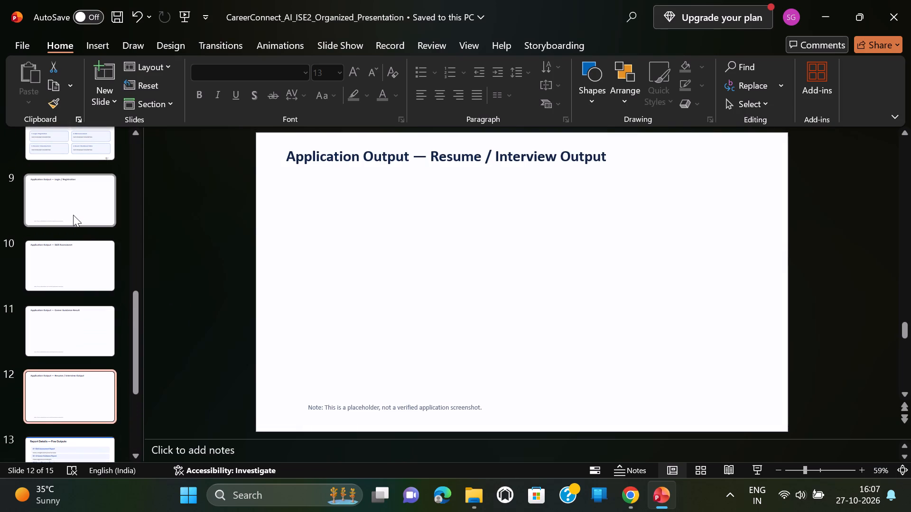
left_click(74, 211)
scroll(75, 217, "up", 4)
left_click(87, 257)
scroll(101, 235, "up", 3)
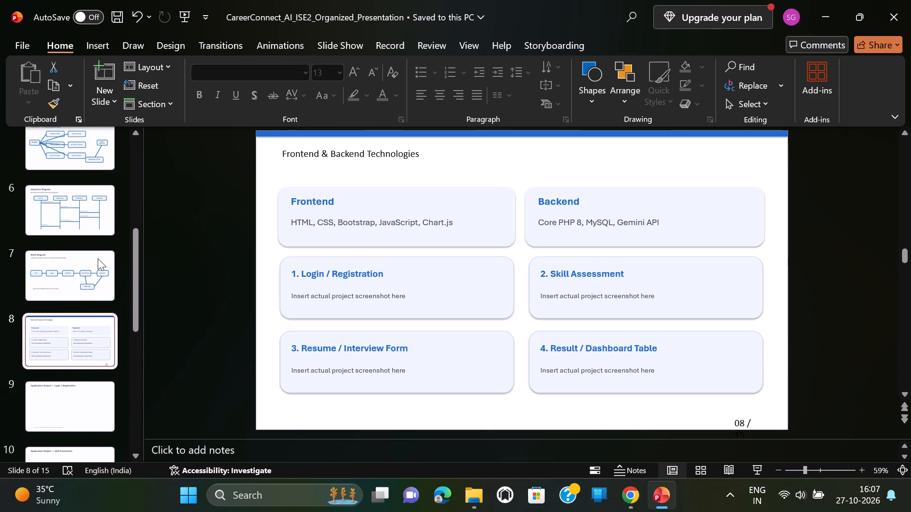
left_click(97, 280)
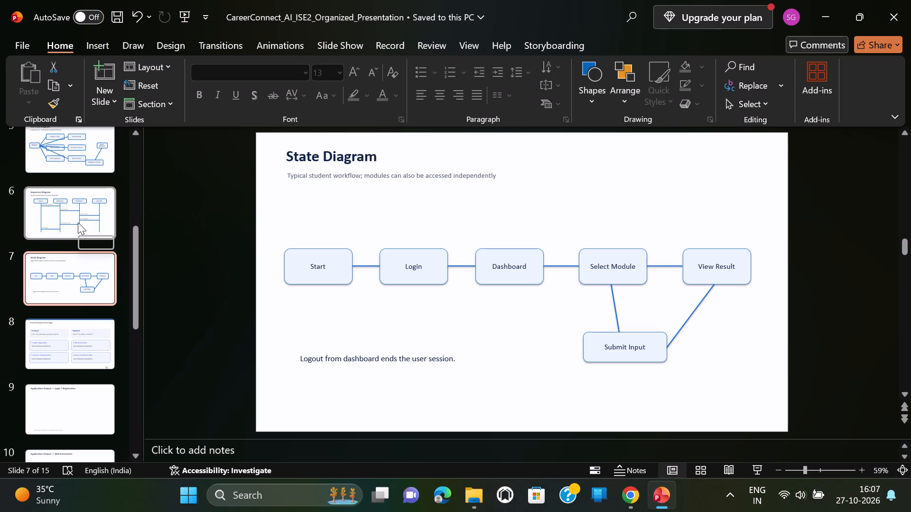
left_click(78, 222)
scroll(78, 223, "up", 2)
left_click(76, 228)
scroll(80, 229, "up", 4)
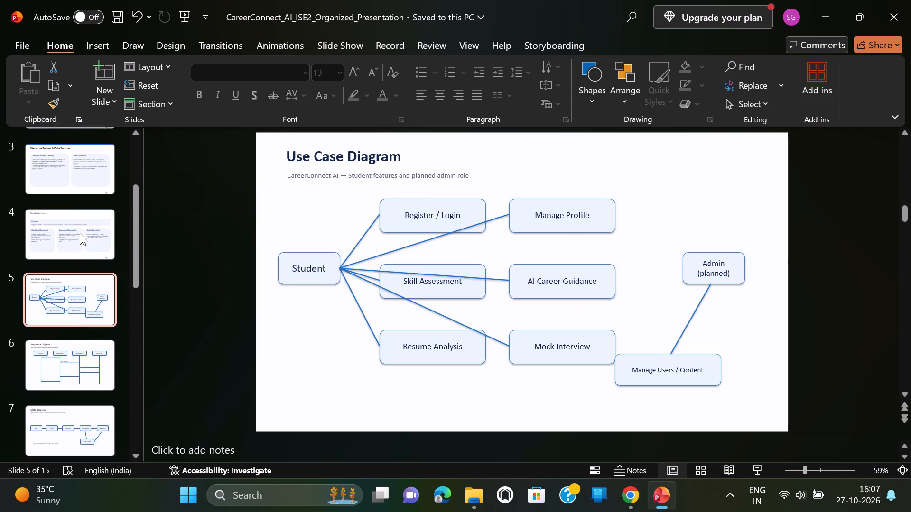
Examine the Data Collection Process slide 4, including its use case, sequence and state overview texts.
left_click(75, 263)
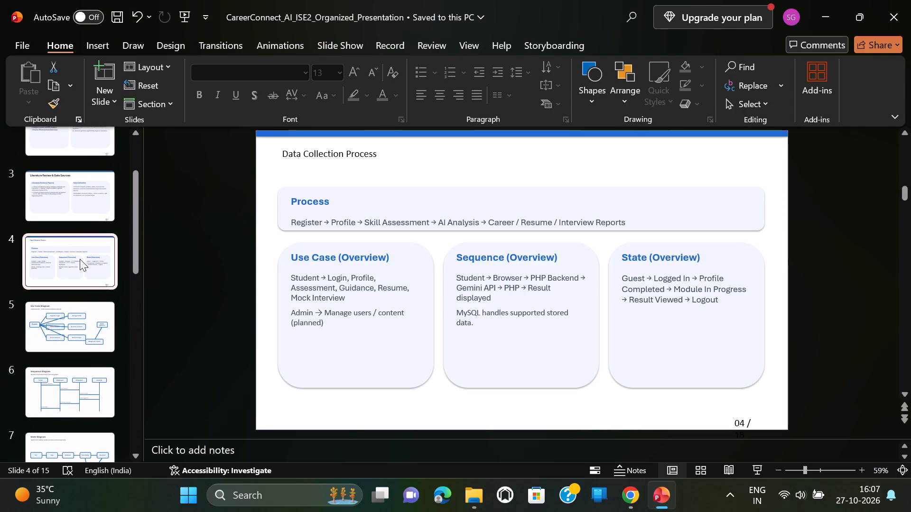
left_click(373, 153)
left_click(415, 182)
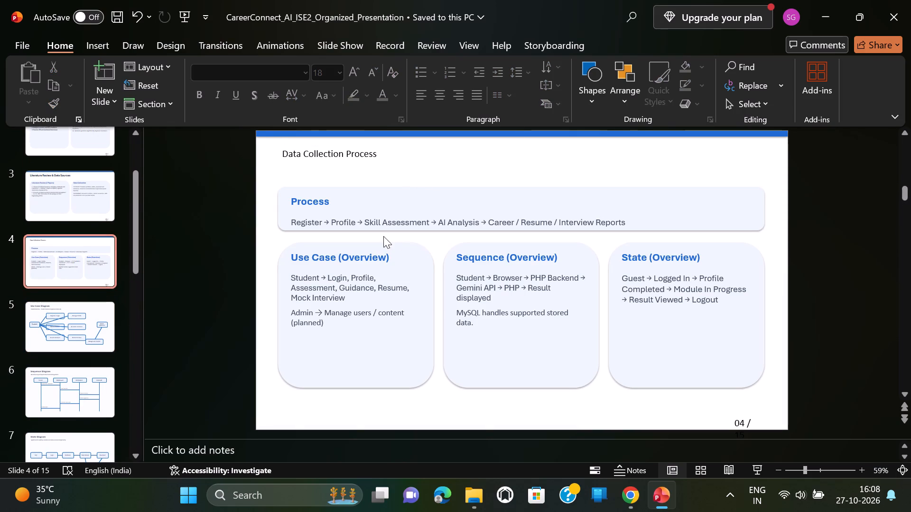
scroll(468, 214, "down", 1)
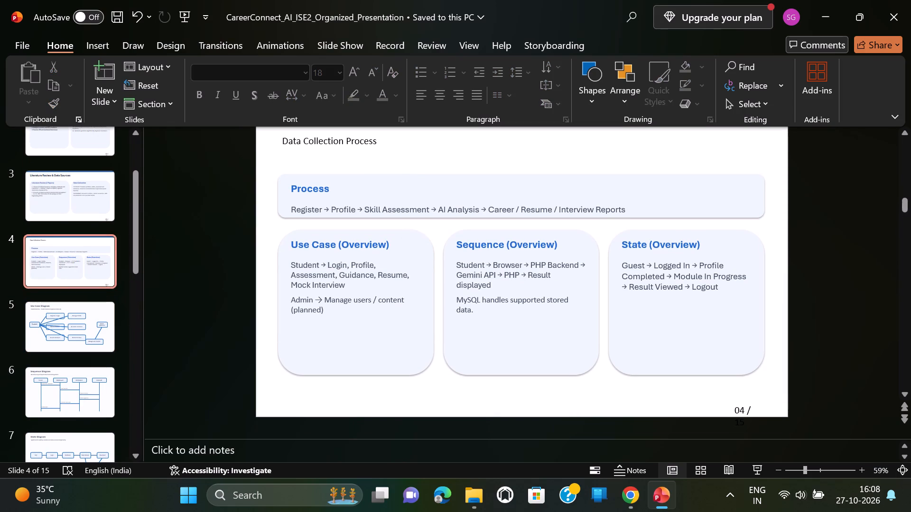
left_click(357, 282)
left_click(491, 284)
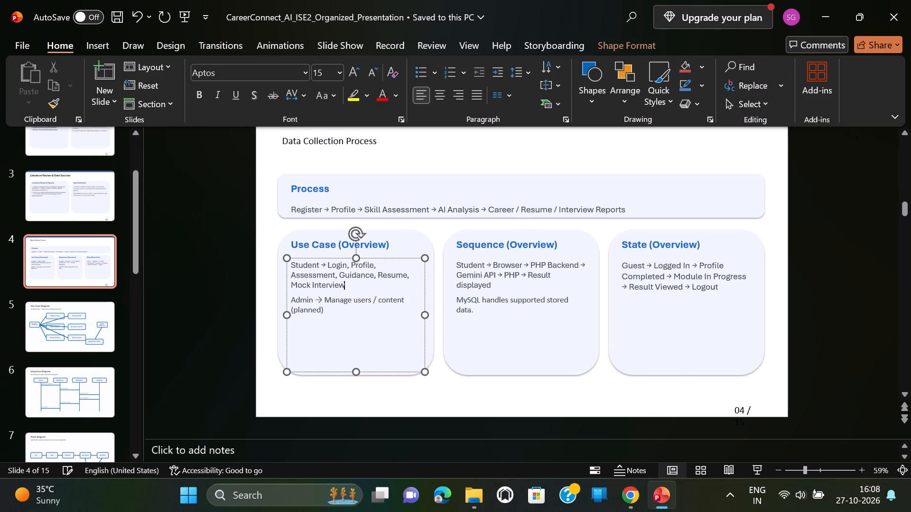
left_click(641, 284)
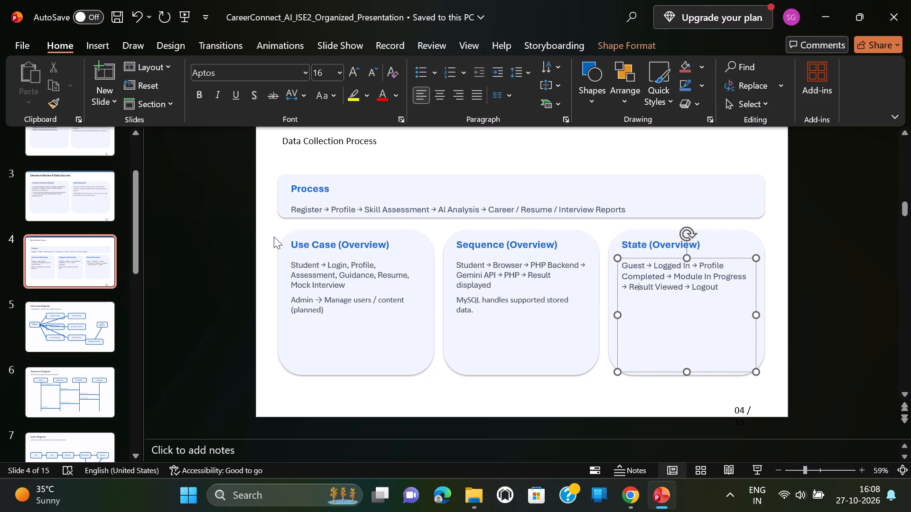
left_click(274, 237)
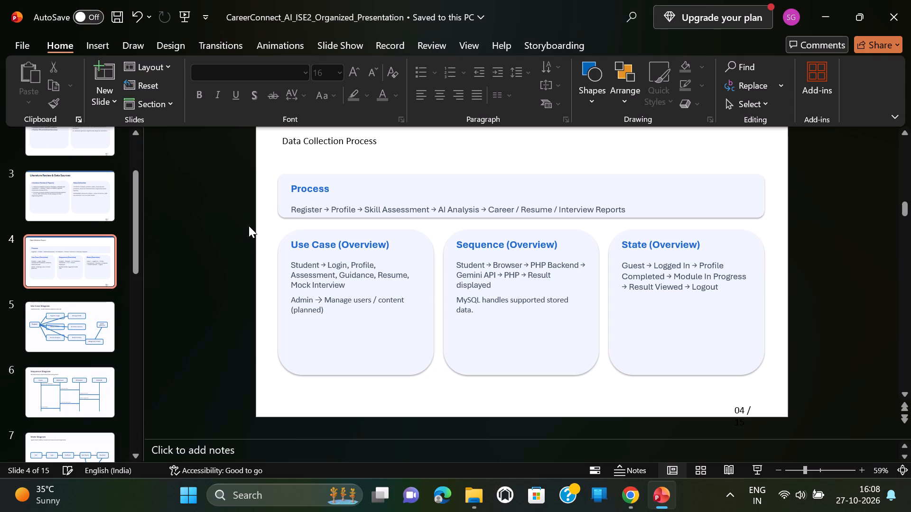
Examine the Literature Review & Data Sources slide 3 and the Objectives & Research Hypotheses slide 2.
left_click(95, 207)
scroll(95, 222, "up", 2)
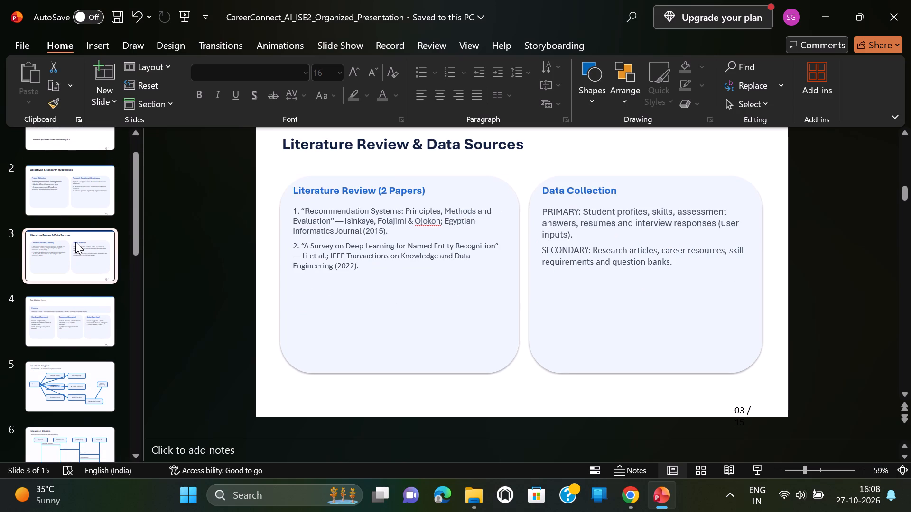
left_click(88, 195)
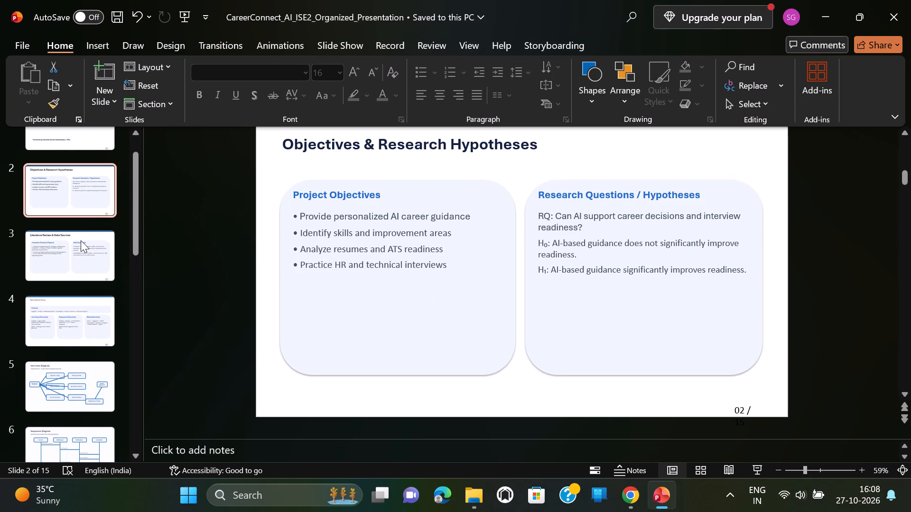
scroll(81, 240, "up", 11)
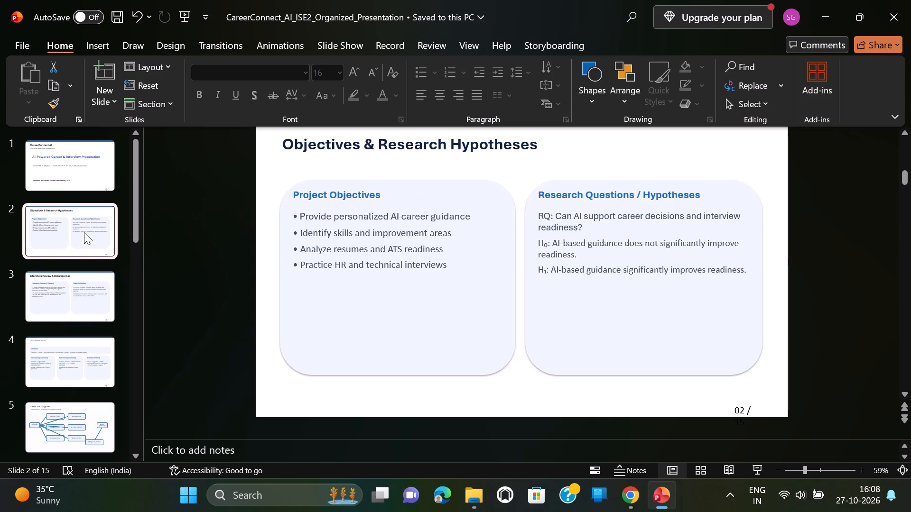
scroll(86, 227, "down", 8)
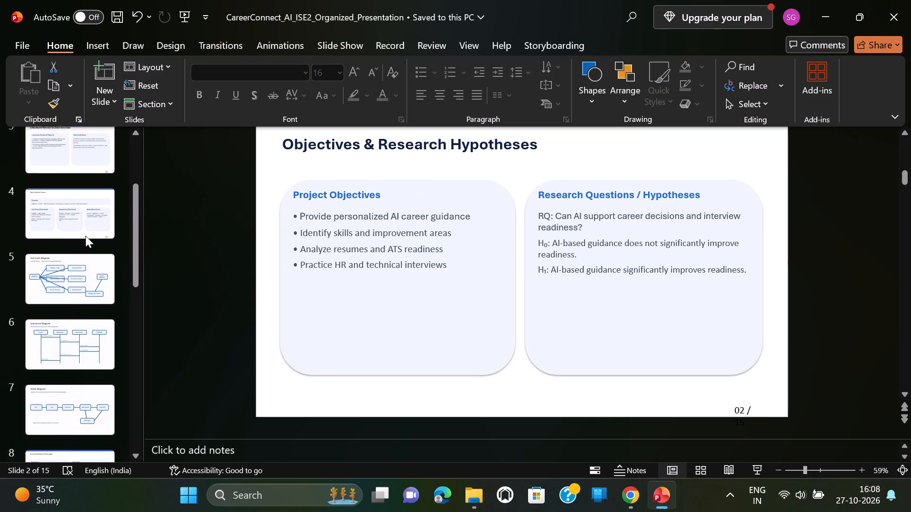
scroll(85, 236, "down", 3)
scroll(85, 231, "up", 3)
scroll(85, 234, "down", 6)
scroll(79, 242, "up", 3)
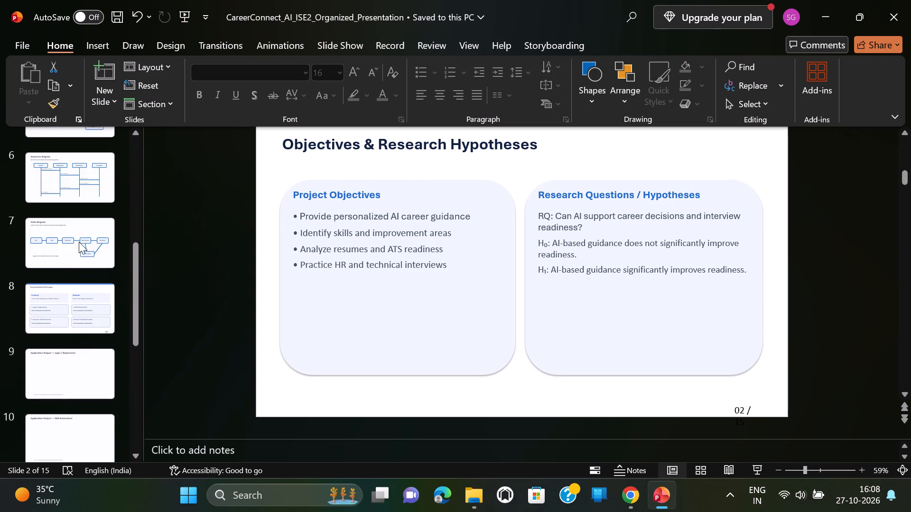
Delete the connector lines and the skill, guidance, resume, interview and admin boxes from the Use Case Diagram on slide 5.
scroll(79, 242, "up", 5)
left_click(75, 247)
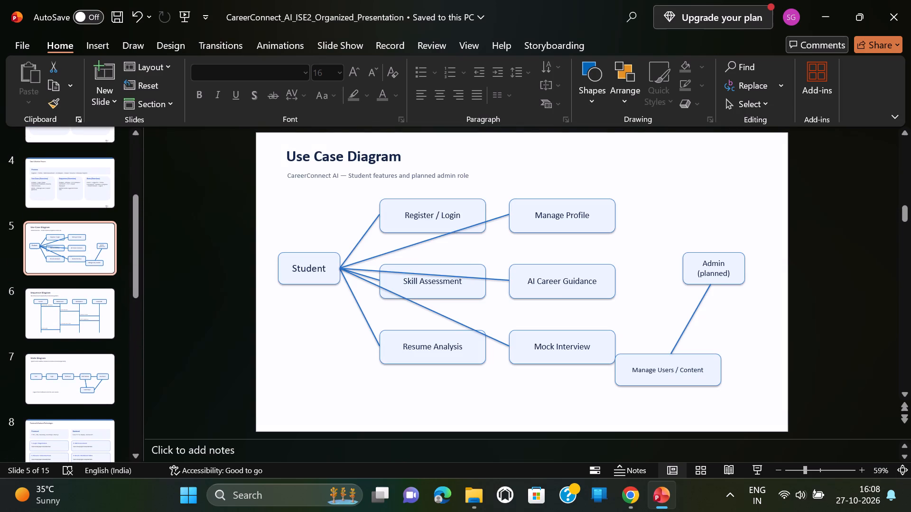
left_click(462, 253)
left_click(460, 271)
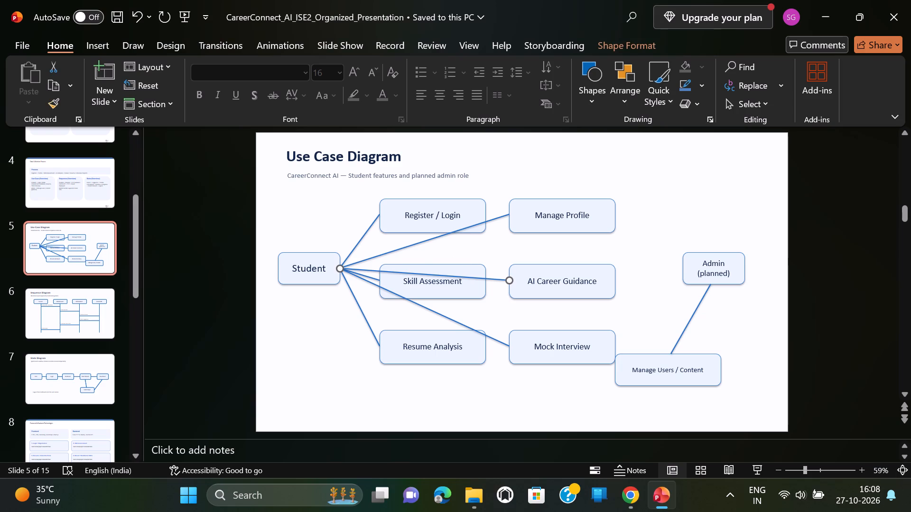
left_click(593, 207)
left_click(596, 244)
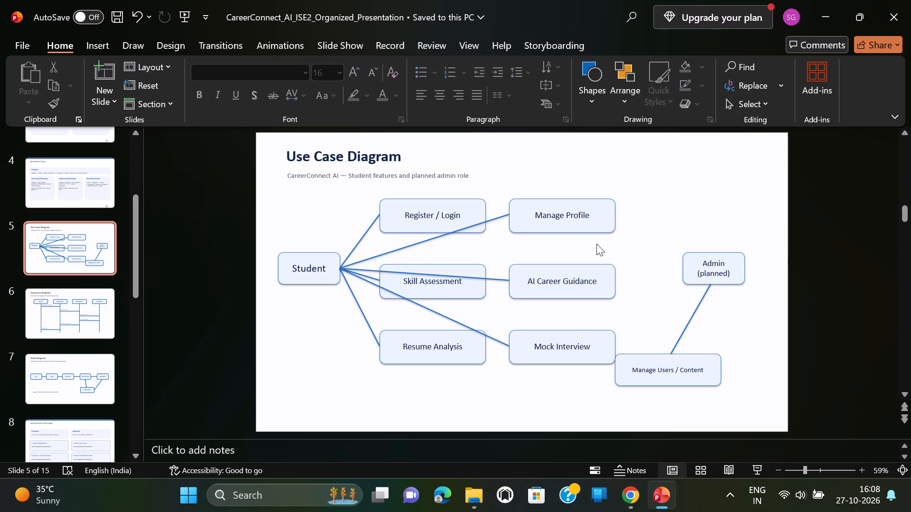
left_click_drag(301, 202, 600, 454)
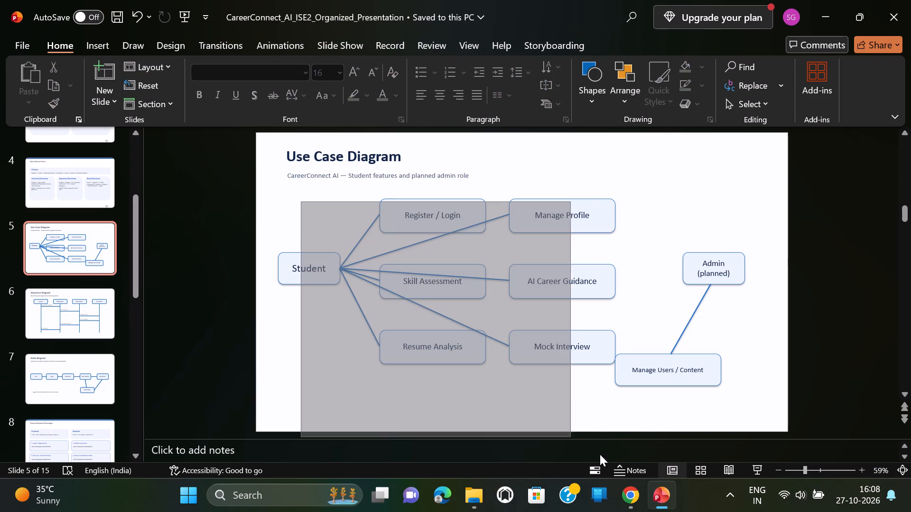
left_click_drag(600, 454, 753, 421)
key("BackSpace")
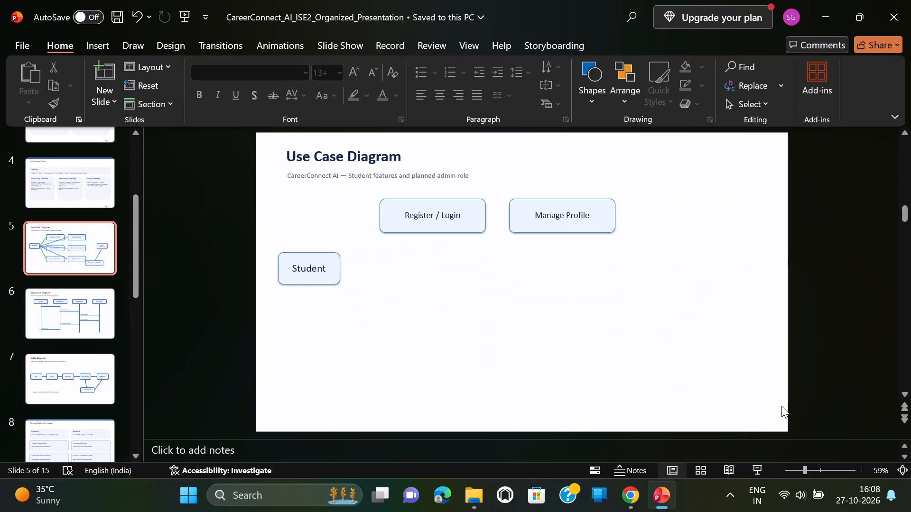
Delete the subtitle and the remaining Register / Login, Manage Profile and Student boxes from slide 5, and save the presentation.
left_click_drag(286, 182, 313, 253)
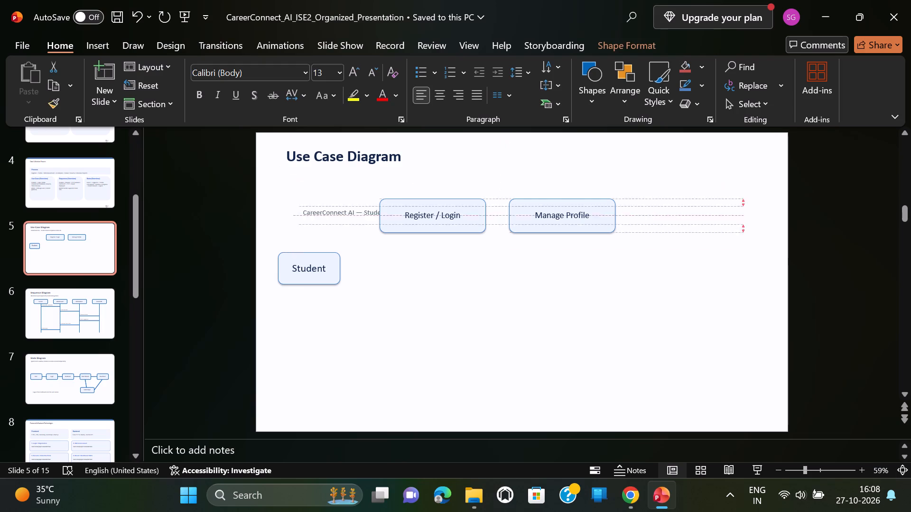
left_click_drag(313, 253, 317, 217)
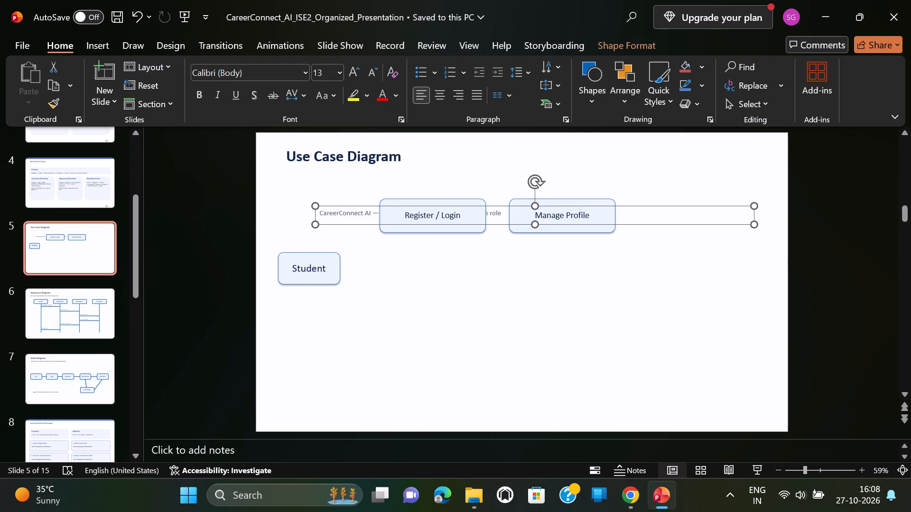
key("BackSpace")
left_click_drag(279, 183, 699, 330)
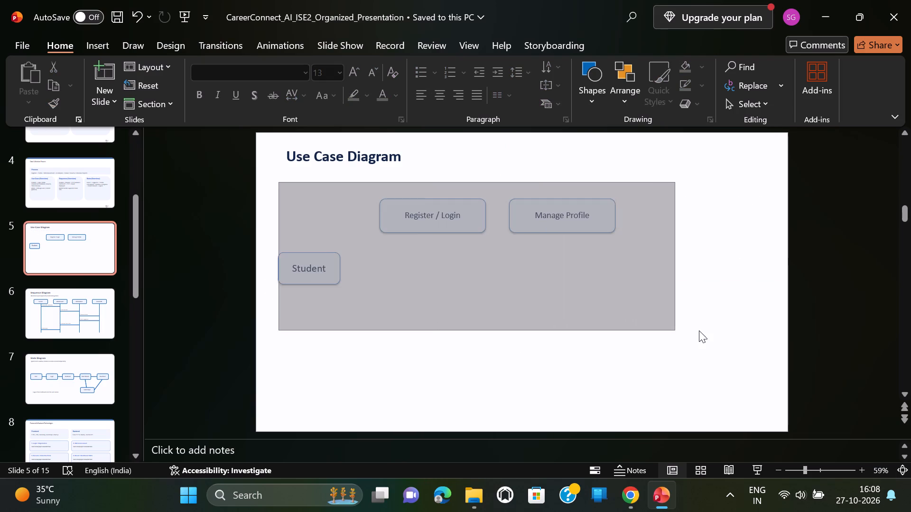
left_click_drag(699, 330, 718, 331)
key("BackSpace")
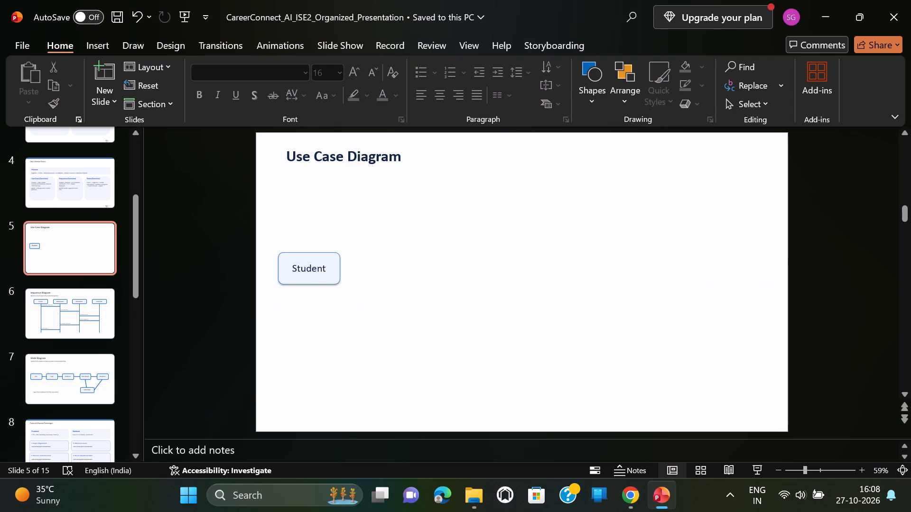
left_click(326, 268)
key("BackSpace")
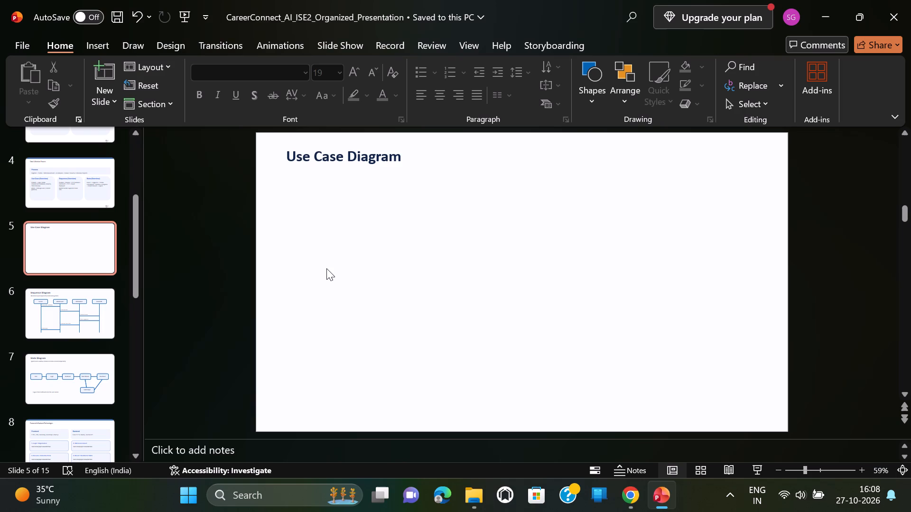
key("ctrl+s")
Delete the lifelines, message lines and numbered message labels from the Sequence Diagram on slide 6.
scroll(32, 308, "down", 1)
left_click(49, 291)
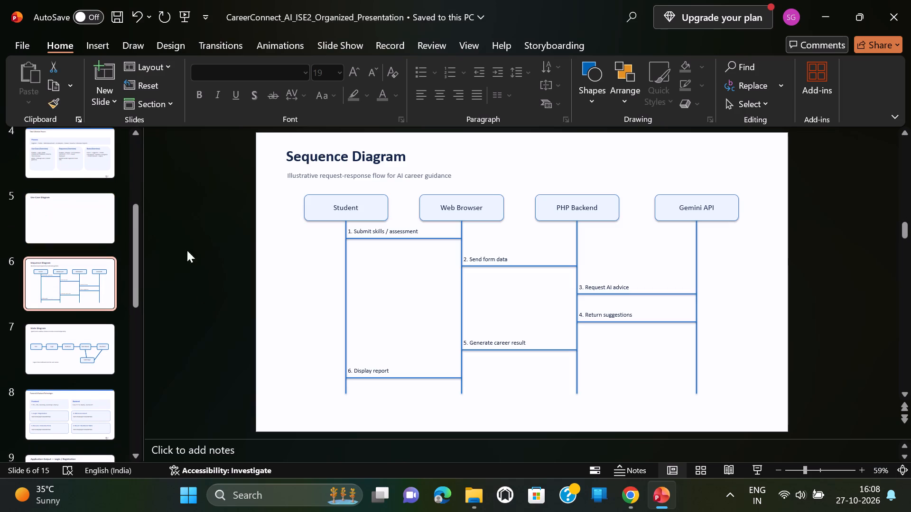
double_click(276, 191)
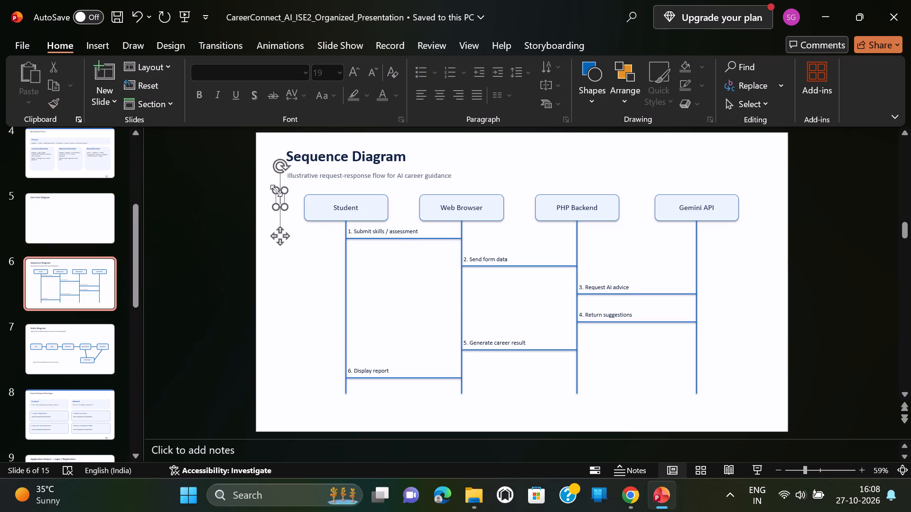
left_click(369, 228)
left_click(332, 191)
left_click(268, 183)
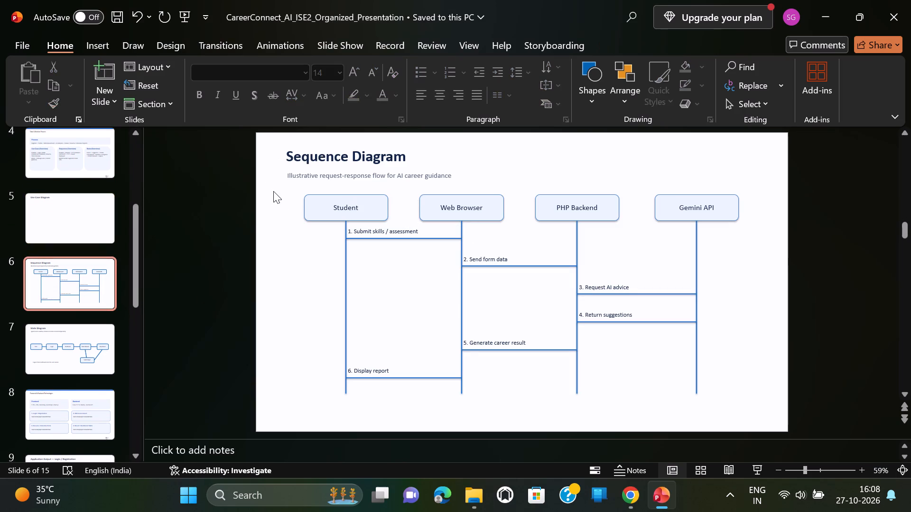
left_click(273, 191)
left_click(272, 199)
left_click_drag(281, 202, 783, 441)
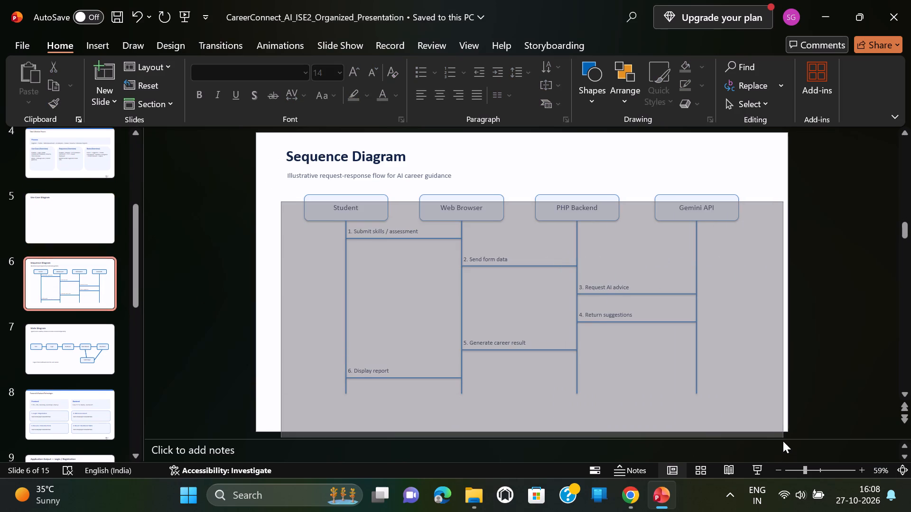
left_click_drag(783, 441, 783, 429)
key("BackSpace")
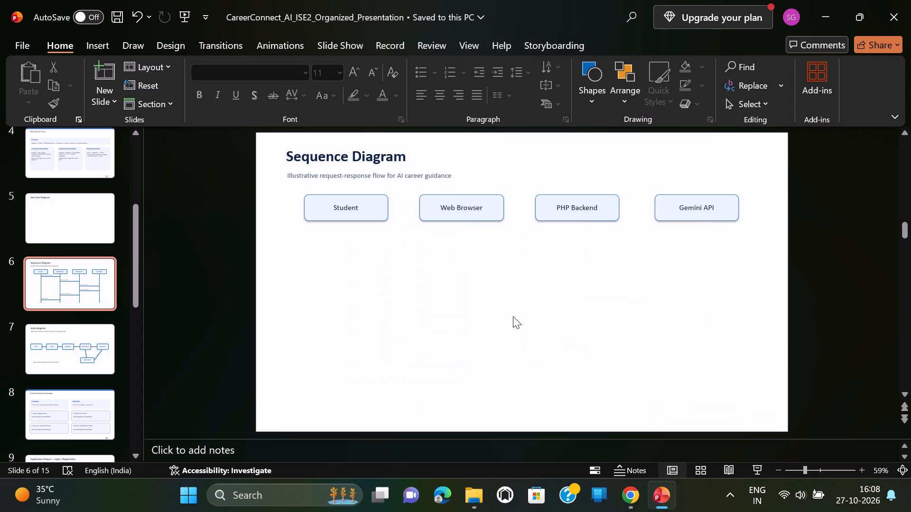
Delete the Student, Web Browser, PHP Backend and Gemini API boxes together with the subtitle from slide 6.
left_click_drag(260, 198, 432, 197)
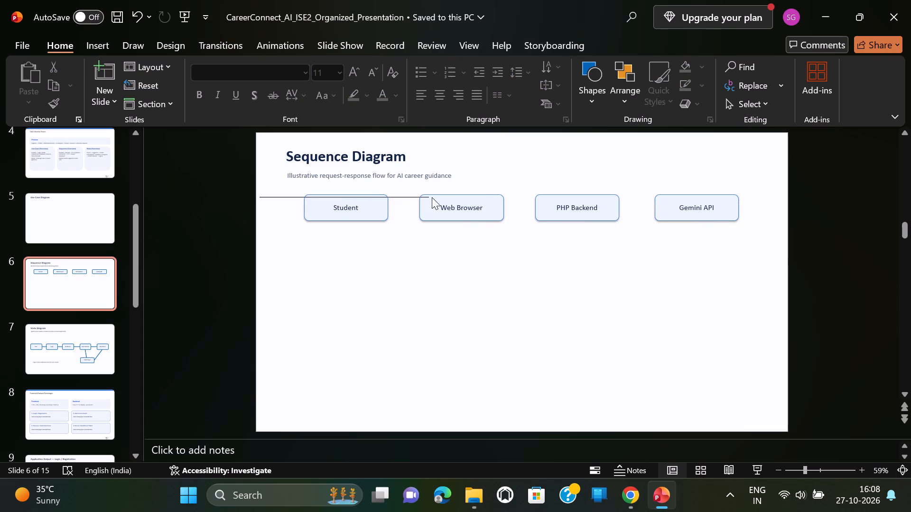
left_click_drag(432, 197, 764, 242)
left_click(723, 213, "ctrl")
left_click(595, 217, "ctrl")
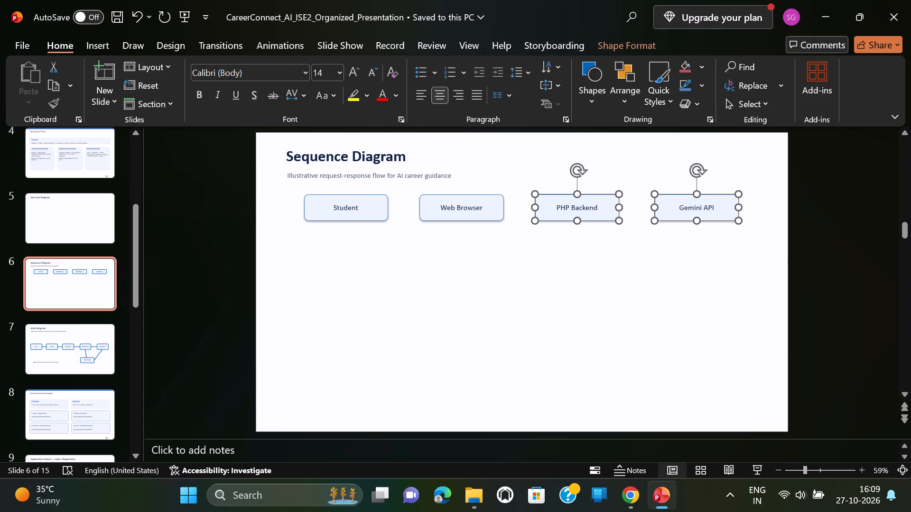
left_click(470, 215, "ctrl")
left_click(363, 215, "ctrl")
left_click(373, 183, "ctrl")
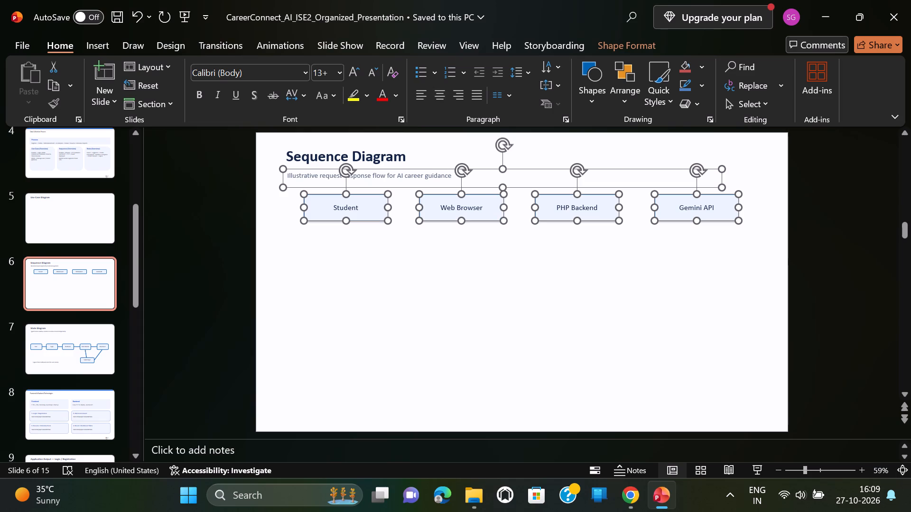
key("BackSpace")
Delete the subtitle, all state boxes, their connectors and the logout note from the State Diagram on slide 7.
scroll(31, 240, "down", 2)
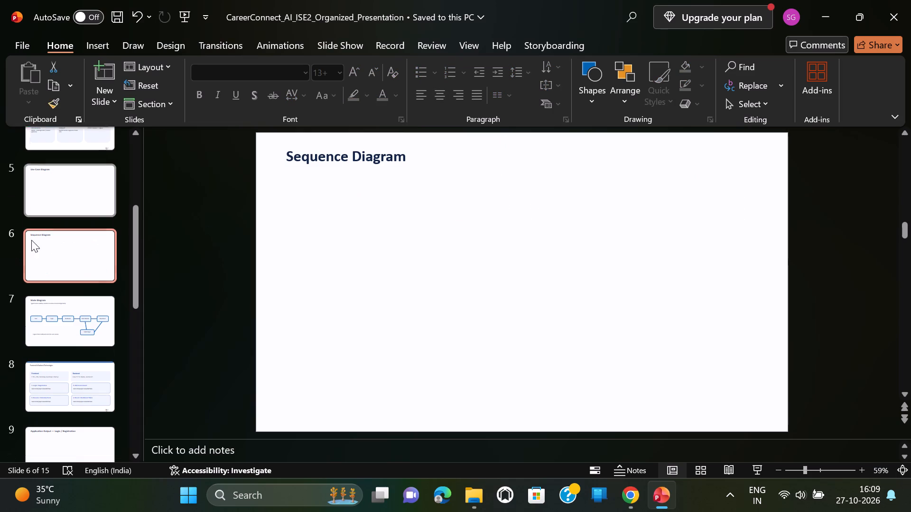
left_click(61, 273)
left_click(291, 183)
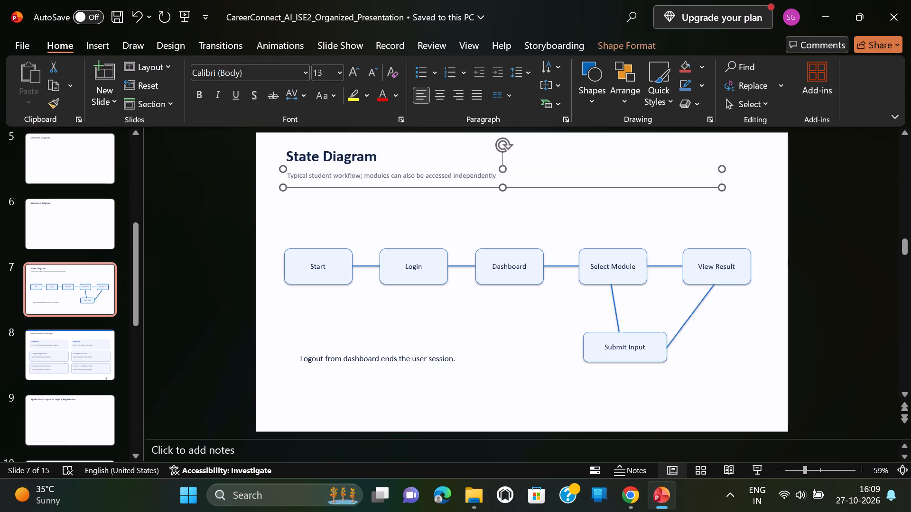
key("BackSpace")
left_click_drag(265, 205, 473, 420)
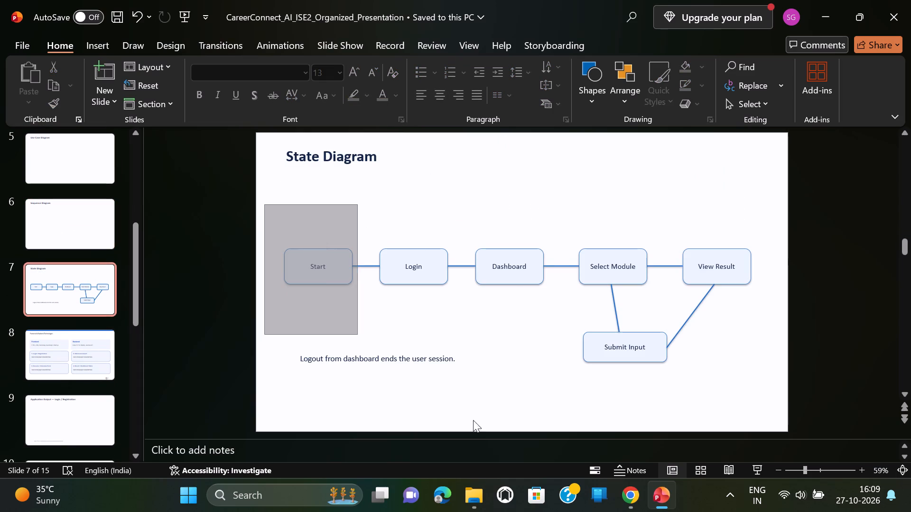
left_click_drag(473, 420, 810, 437)
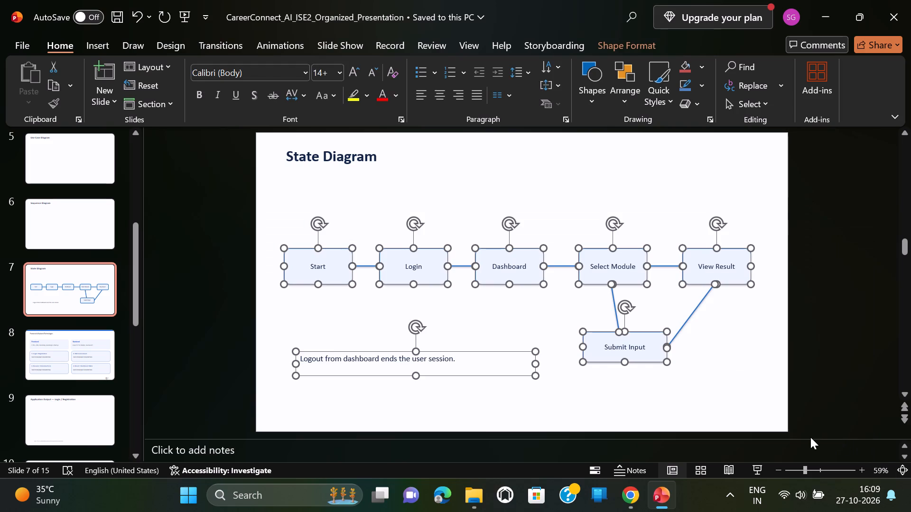
key("BackSpace")
Look through the technologies slide 8 and the application output slides 9 to 11, and return to the Use Case Diagram slide 5.
scroll(103, 322, "down", 1)
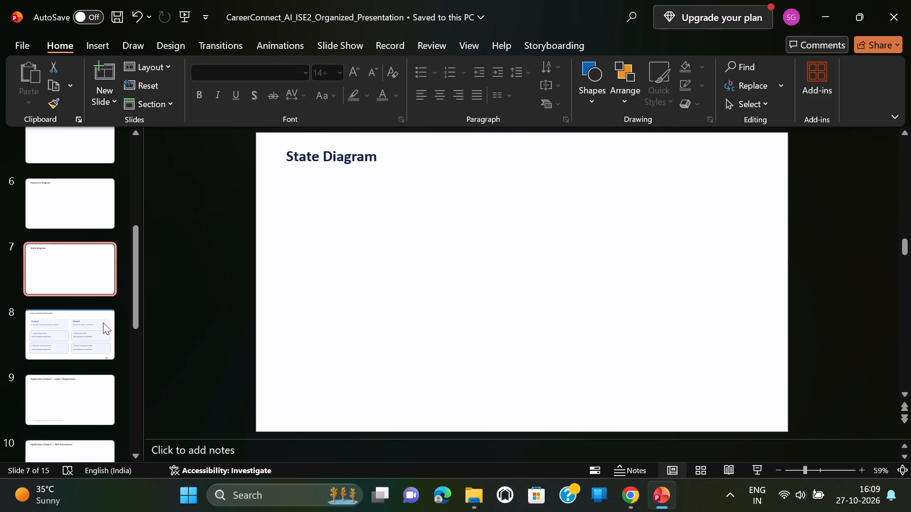
left_click(70, 339)
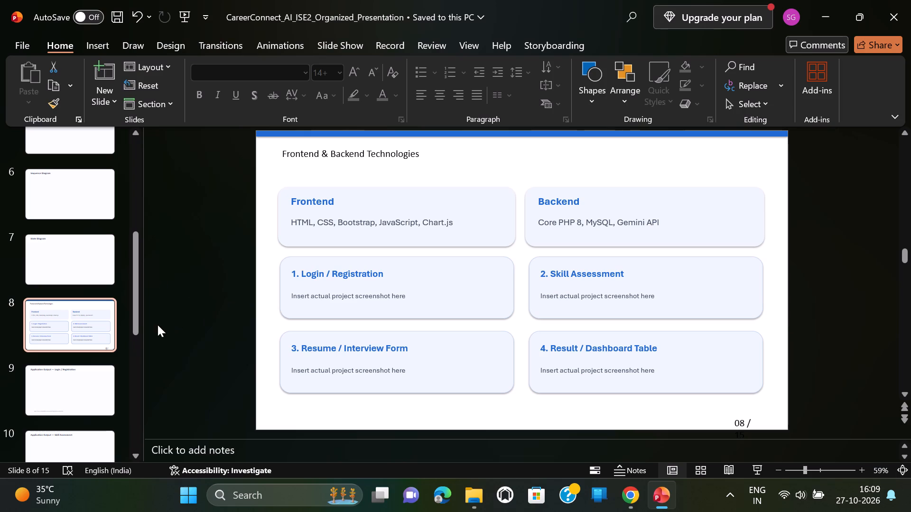
scroll(117, 336, "up", 1)
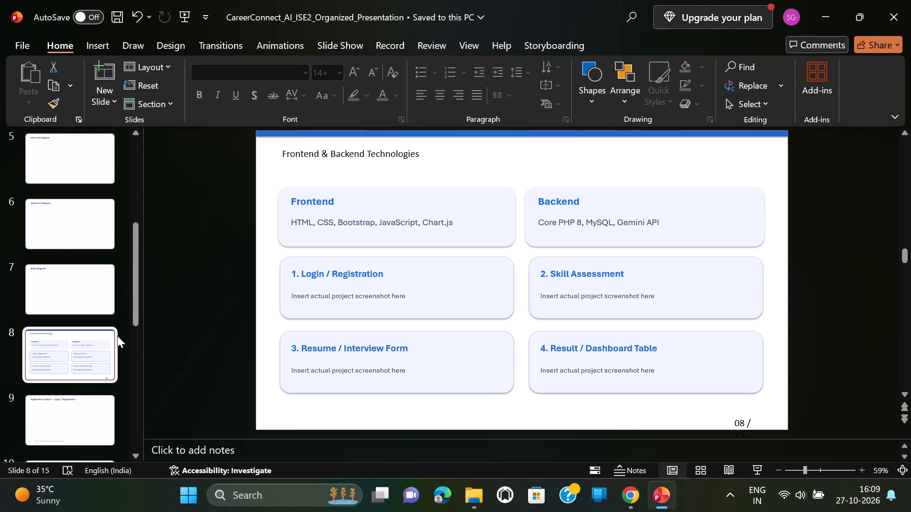
scroll(120, 334, "down", 3)
left_click(90, 330)
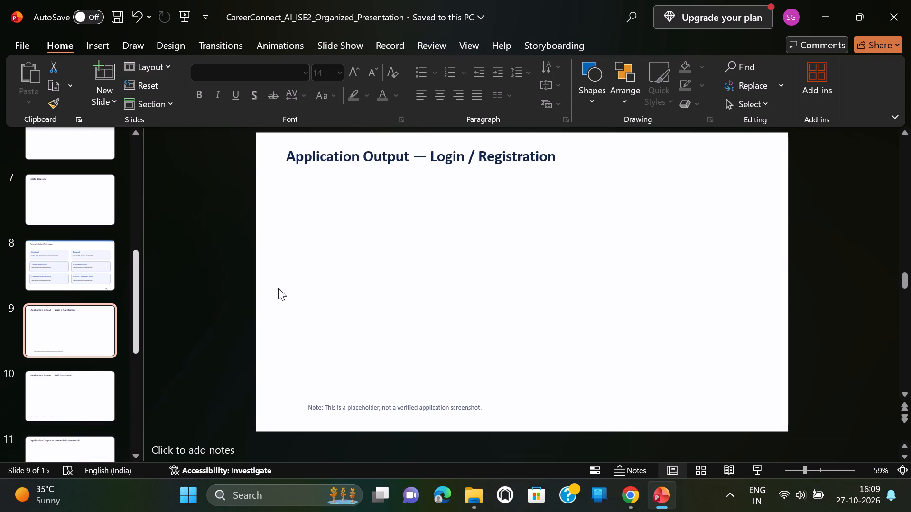
left_click(84, 389)
scroll(93, 353, "down", 3)
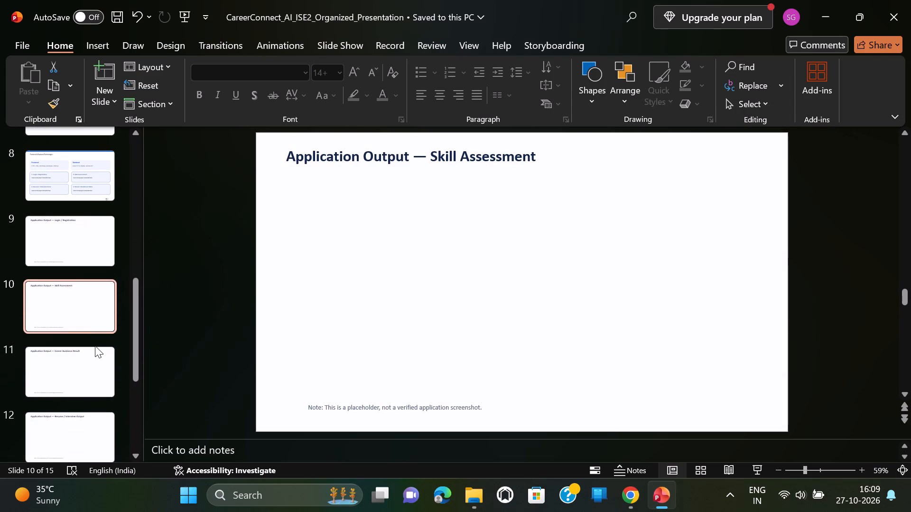
left_click(95, 346)
left_click(97, 359)
scroll(100, 315, "up", 4)
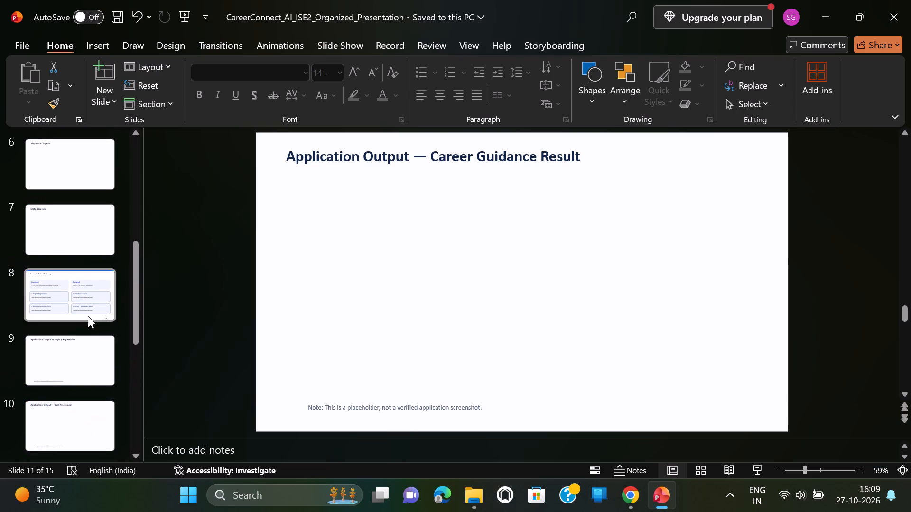
scroll(88, 316, "up", 8)
left_click(91, 361)
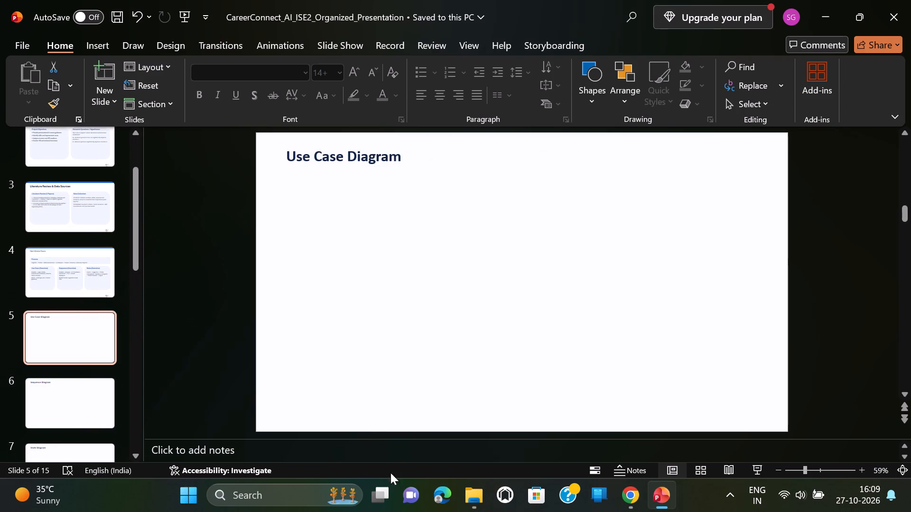
Switch to File Explorer and open the CareerConnect_AI Document folder on New Volume (D:).
left_click(239, 502)
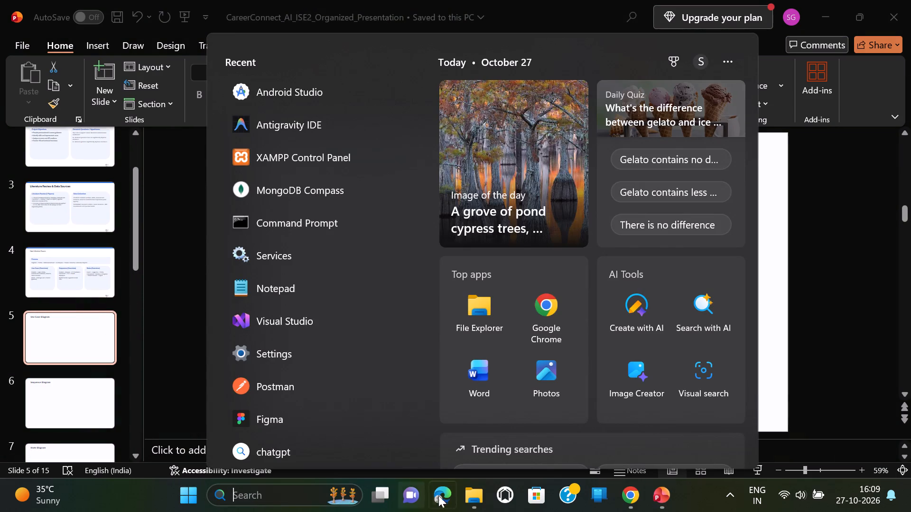
left_click(463, 494)
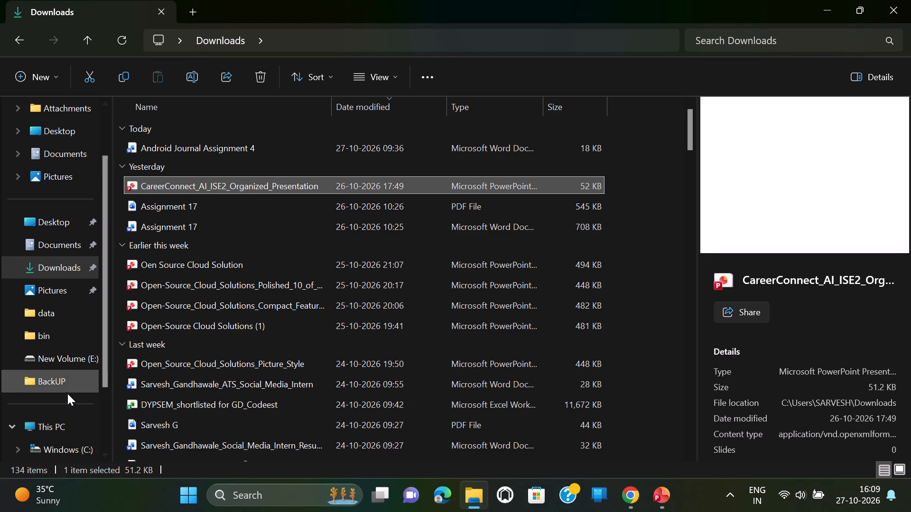
scroll(67, 395, "down", 3)
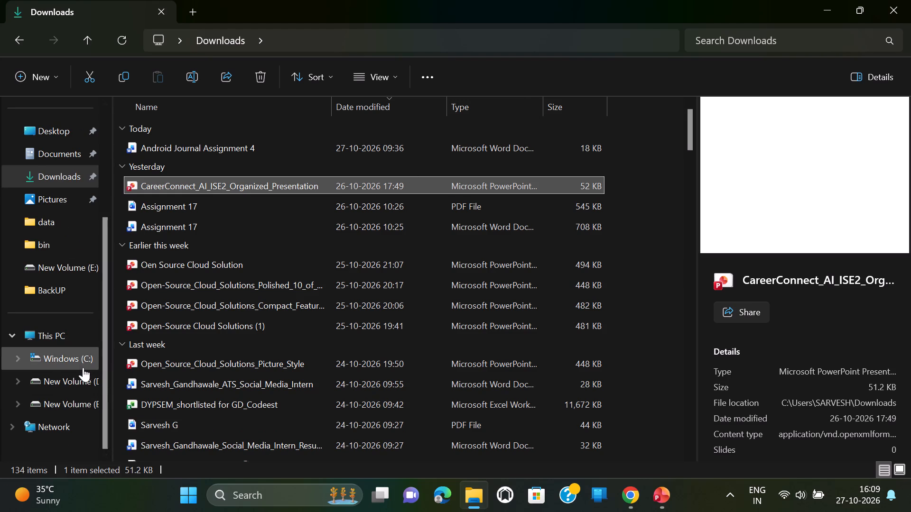
left_click(85, 374)
left_click(493, 147)
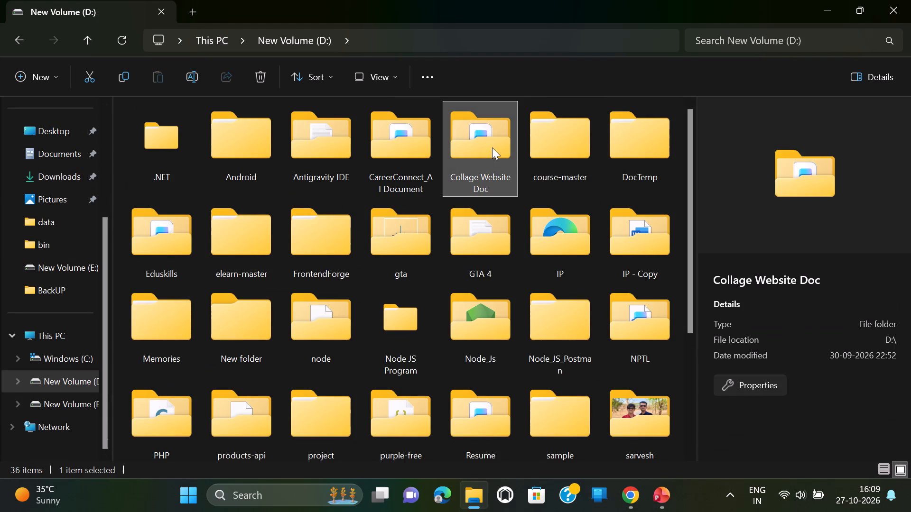
double_click(423, 153)
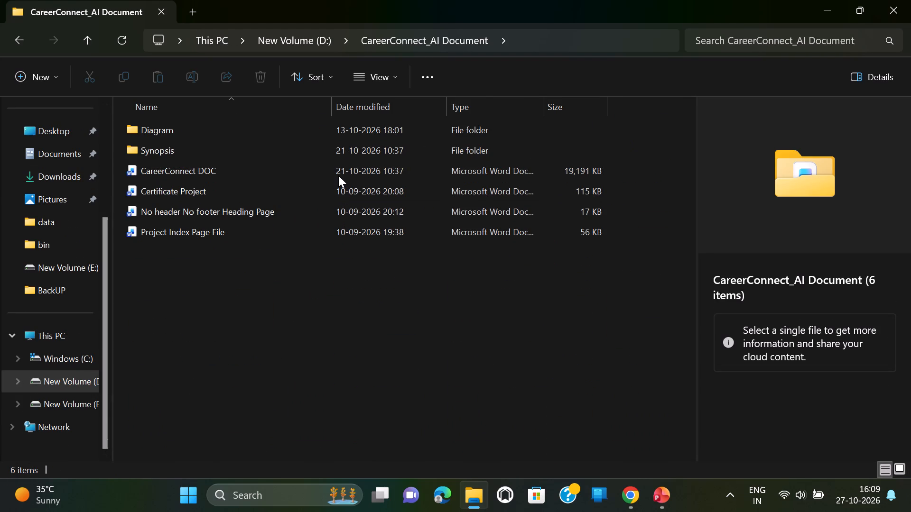
Open the CareerConnect DOC Word document from the project folder.
double_click(338, 175)
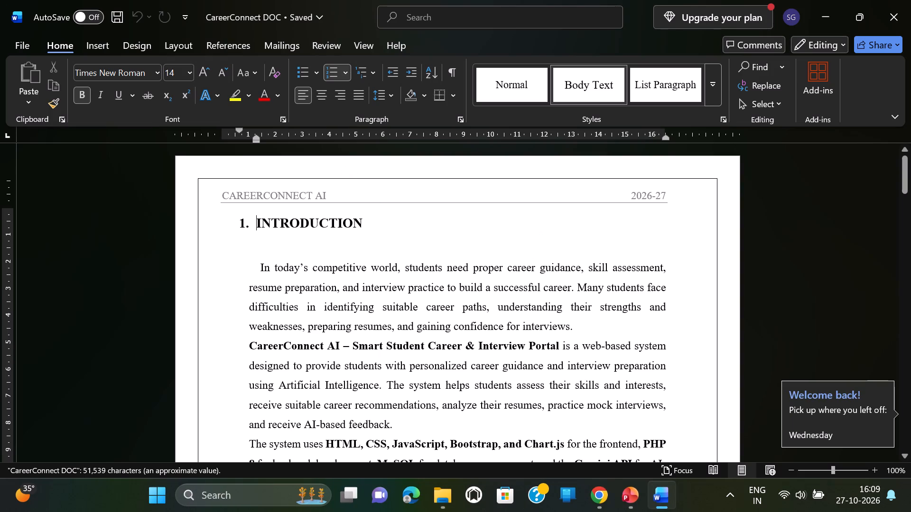
left_click(523, 244)
Look through the CareerConnect DOC document from the introduction to the data flow diagram pages.
scroll(524, 244, "down", 9)
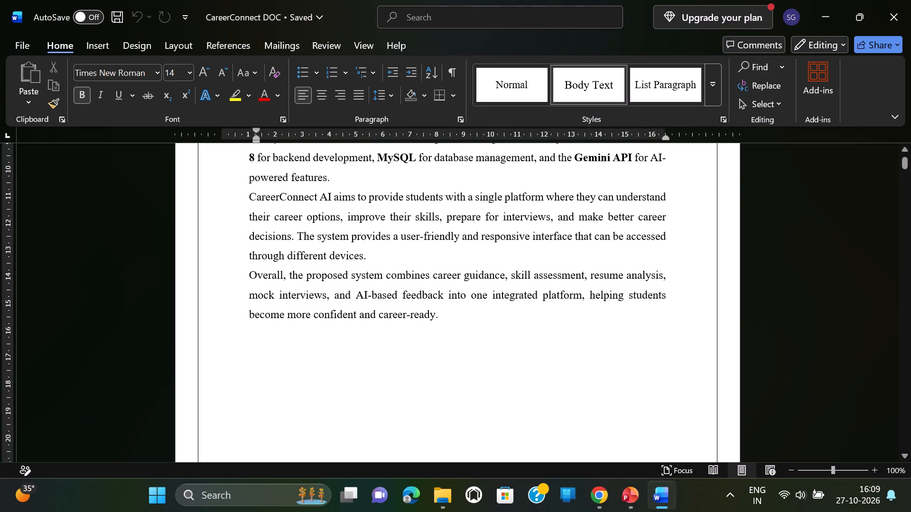
key("ctrl+s")
scroll(521, 231, "down", 17)
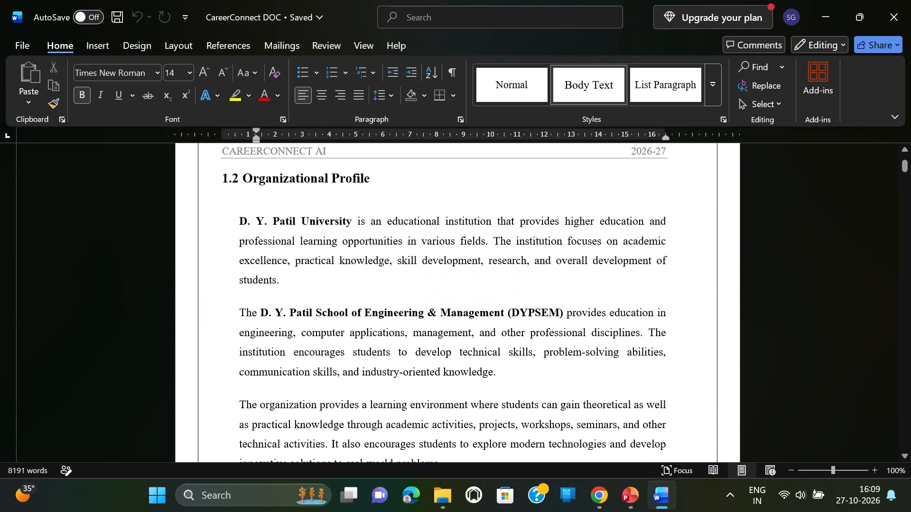
scroll(511, 225, "down", 12)
left_click(907, 294)
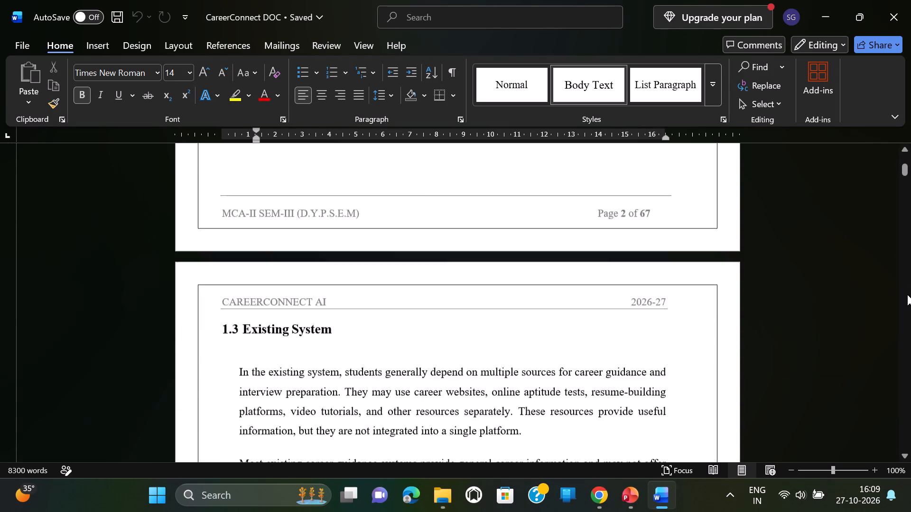
left_click(907, 293)
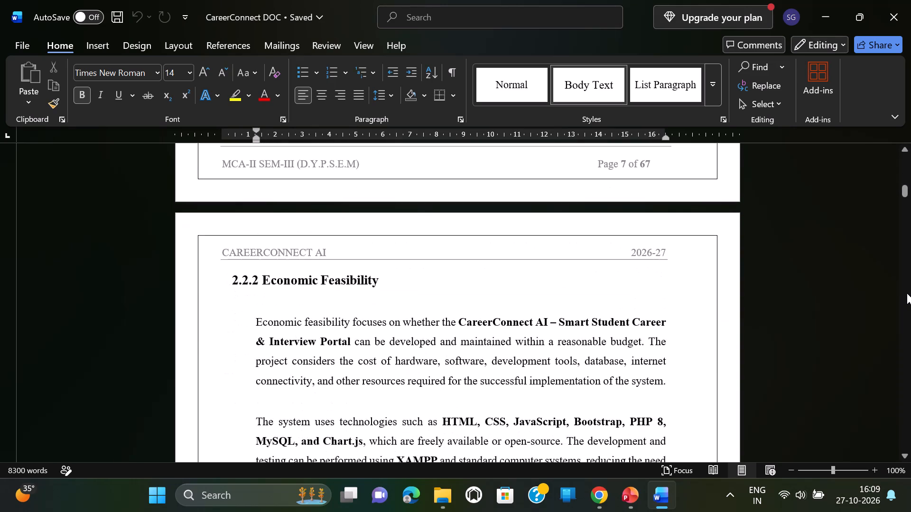
triple_click(907, 293)
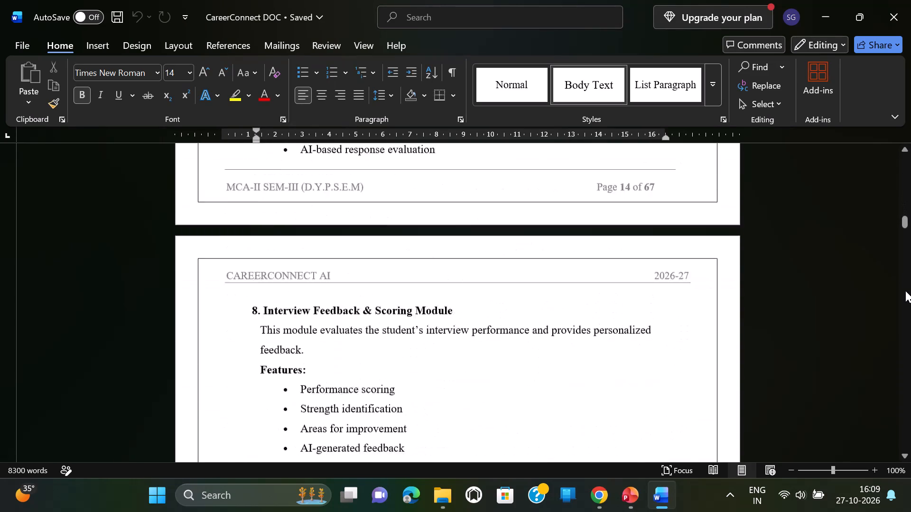
triple_click(905, 290)
left_click(904, 290)
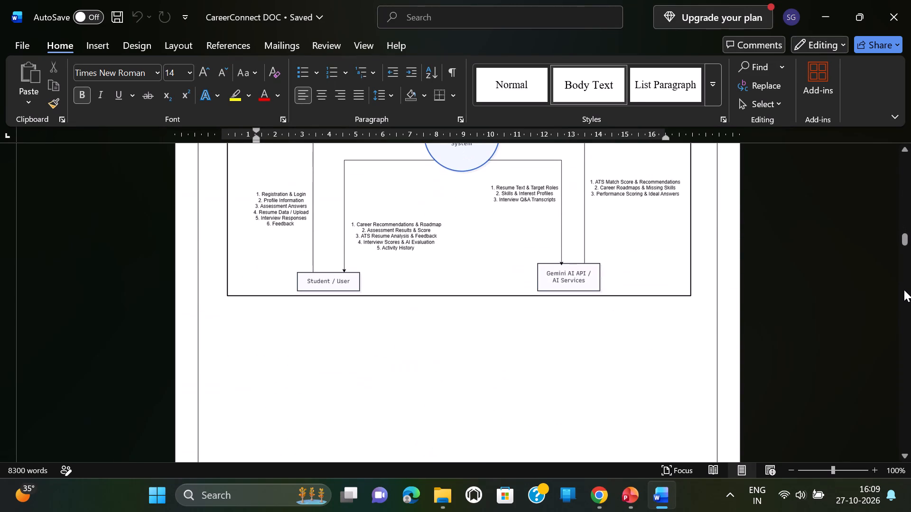
scroll(595, 298, "down", 17)
scroll(593, 284, "down", 18)
scroll(910, 292, "down", 6)
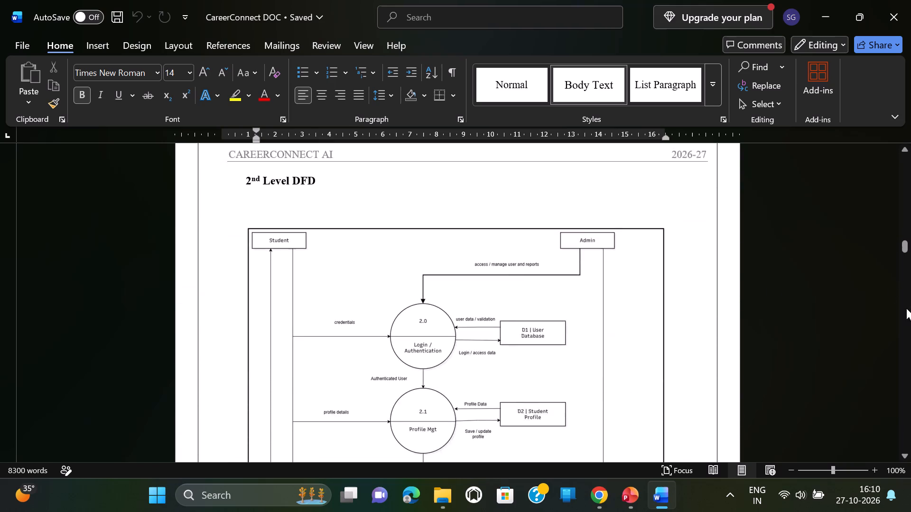
scroll(905, 323, "down", 3)
left_click(904, 329)
left_click_drag(909, 342, 909, 350)
left_click(909, 358)
left_click(909, 358)
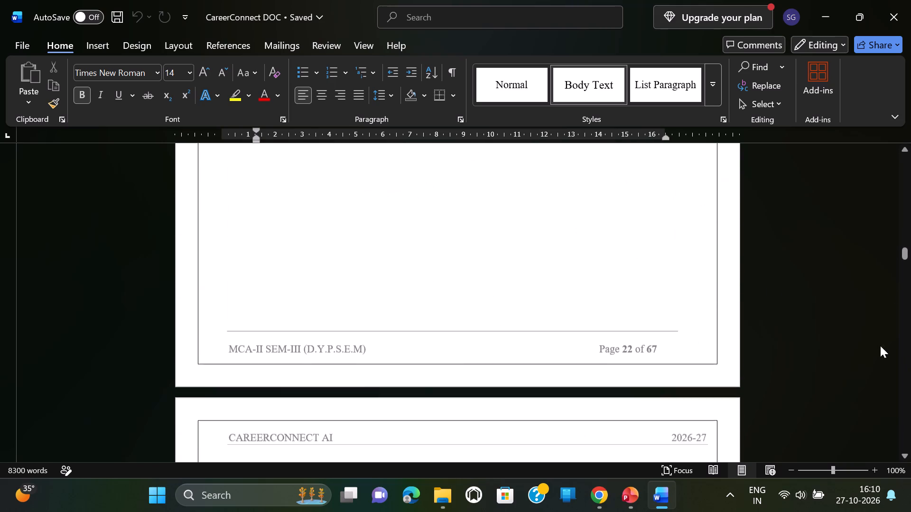
Review the DFD pages again and continue past the entity-relationship diagram to find the use case diagram.
scroll(527, 302, "up", 20)
scroll(527, 302, "up", 7)
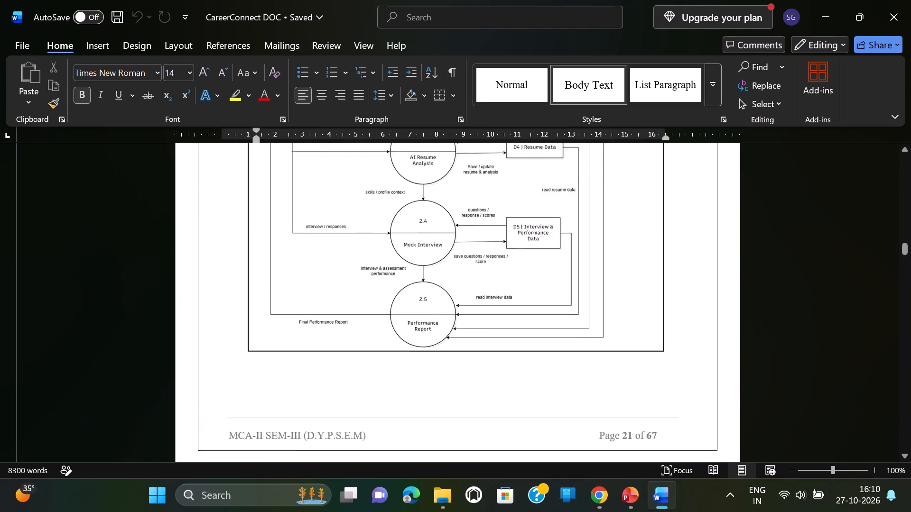
scroll(524, 300, "up", 14)
scroll(503, 299, "up", 19)
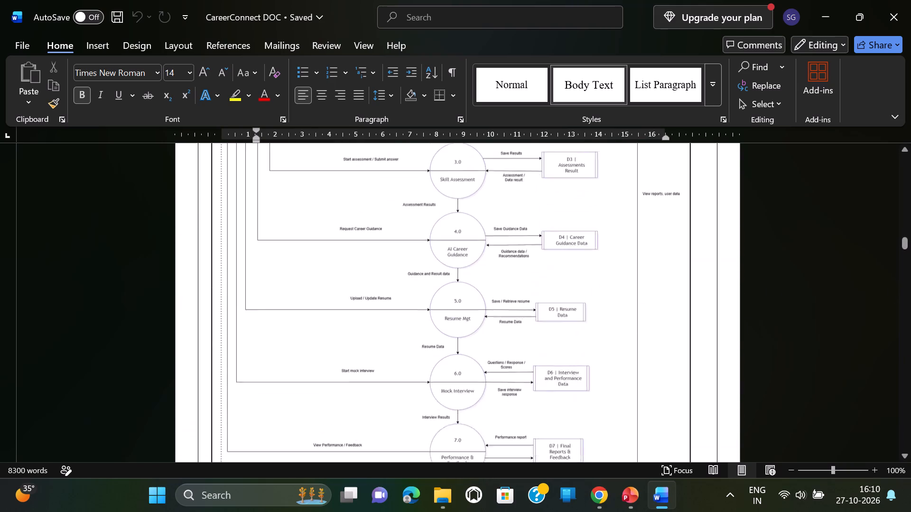
scroll(506, 293, "up", 9)
scroll(507, 292, "down", 16)
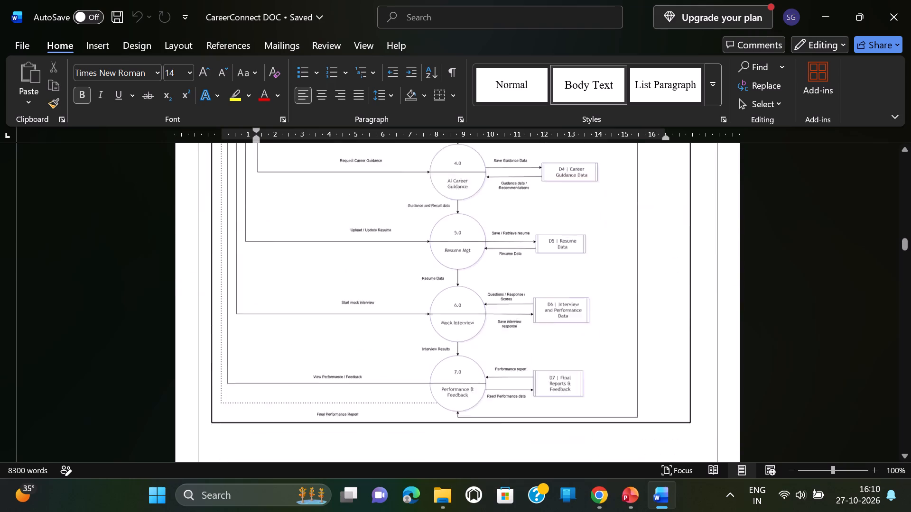
scroll(507, 285, "down", 19)
scroll(497, 320, "up", 5)
scroll(492, 309, "down", 6)
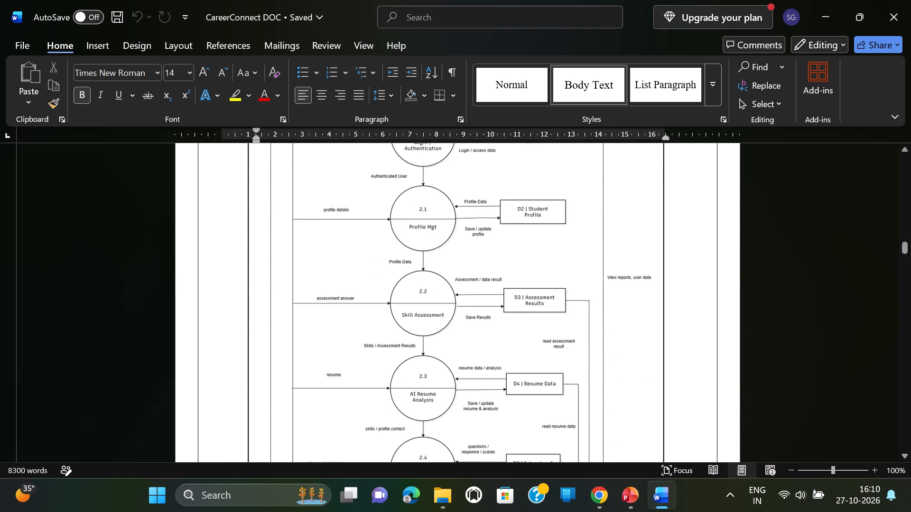
scroll(491, 310, "down", 16)
scroll(488, 307, "down", 6)
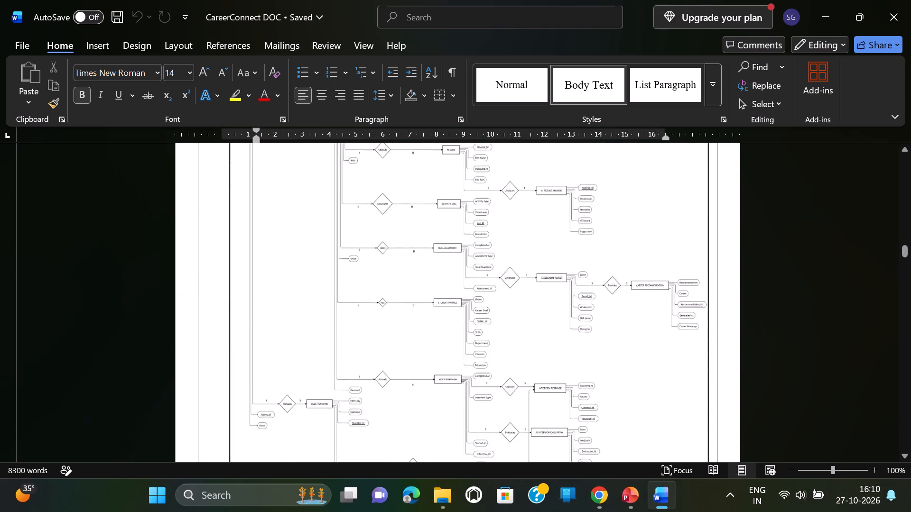
scroll(448, 305, "down", 19)
scroll(421, 314, "down", 6)
scroll(428, 310, "down", 20)
Copy the use case diagram picture from the Word document and paste it onto slide 5 in PowerPoint.
left_click(434, 302)
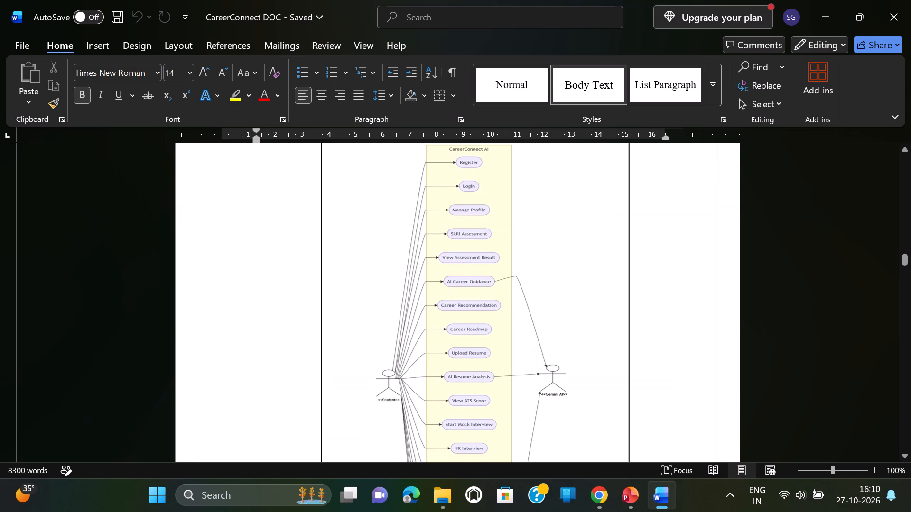
key("ctrl+c")
key("alt+Tab")
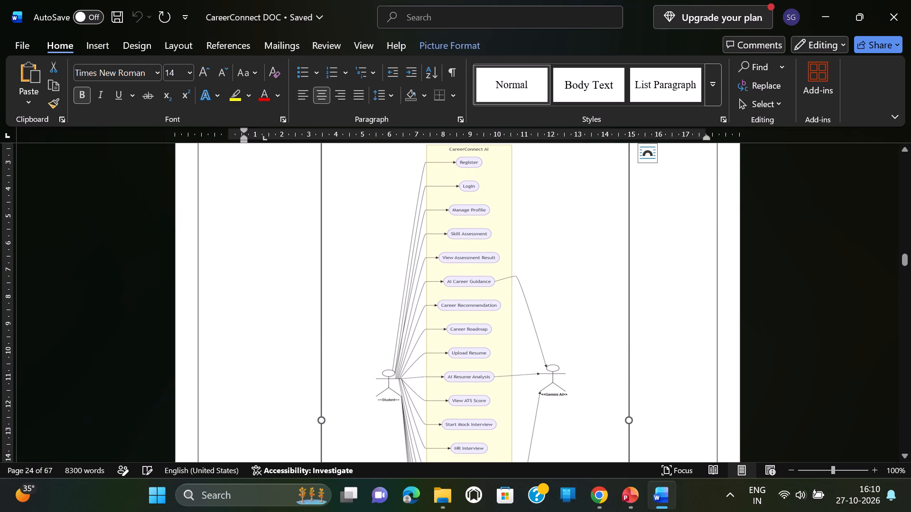
left_click(511, 258)
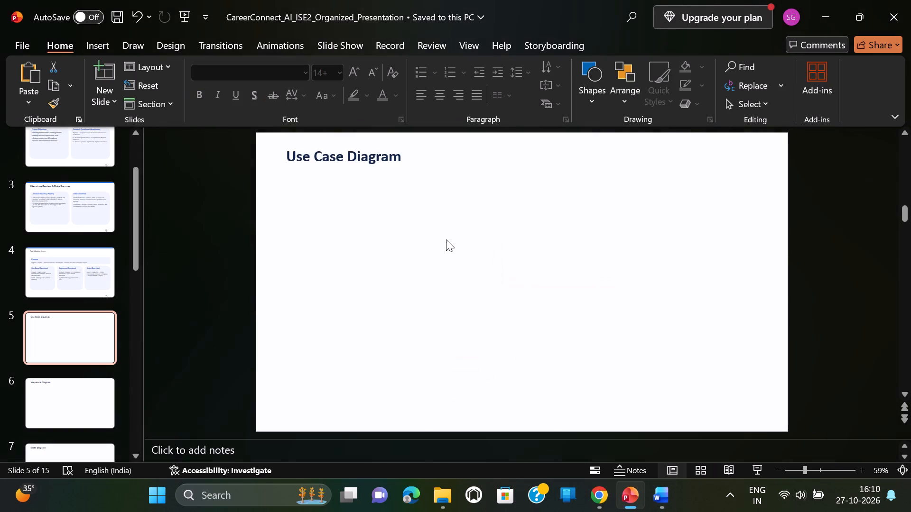
left_click(441, 236)
key("ctrl+v")
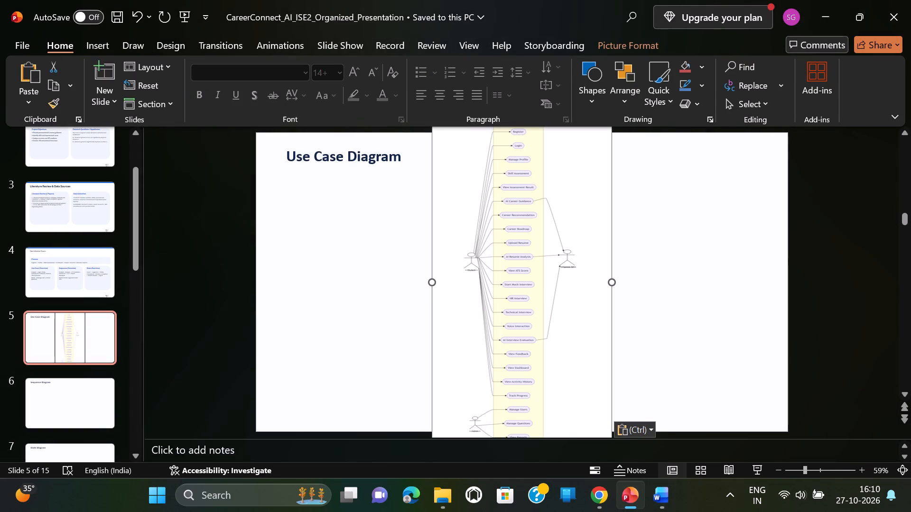
Reduce the pasted use case picture's height and position it fully within slide 5, beside the title.
left_click_drag(604, 427, 586, 382)
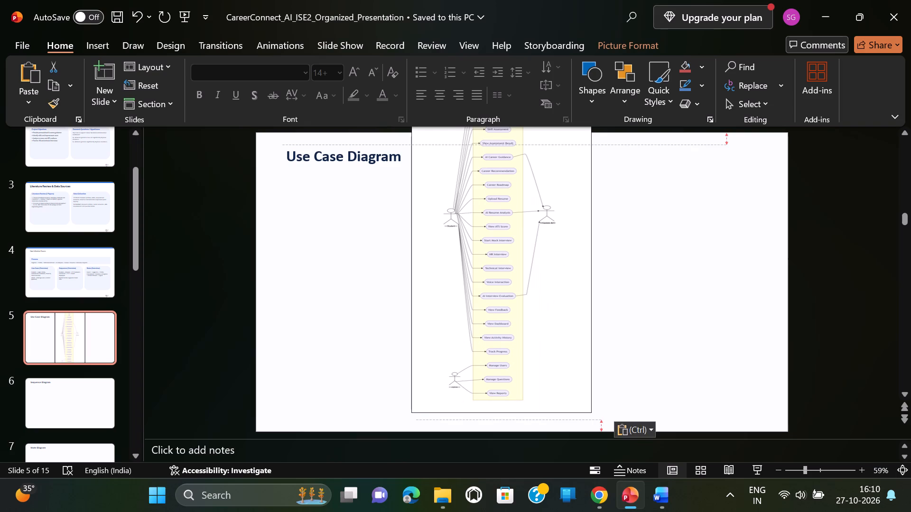
left_click_drag(586, 382, 585, 380)
left_click_drag(500, 416, 497, 379)
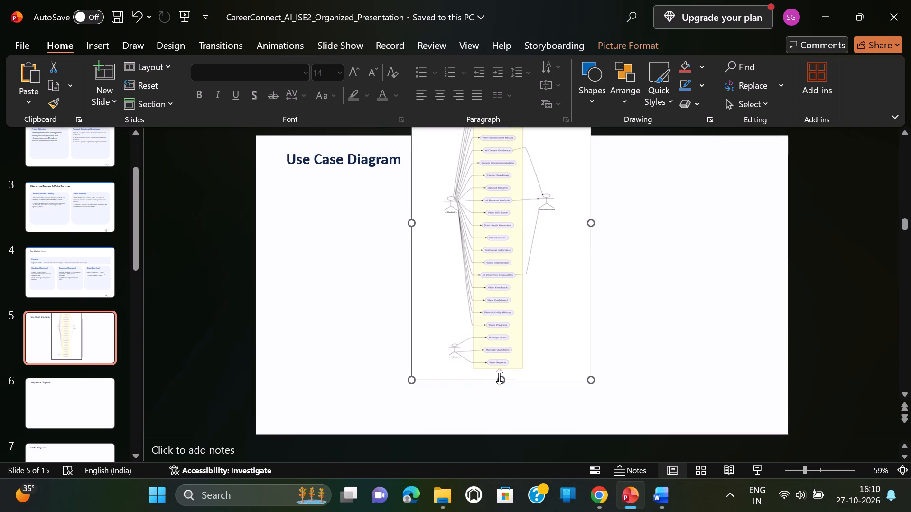
left_click_drag(526, 270, 536, 319)
left_click_drag(533, 211, 539, 254)
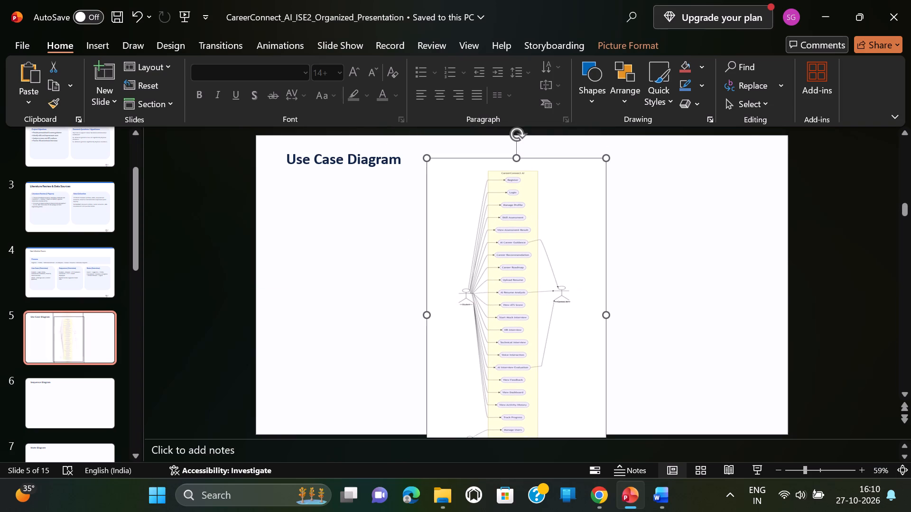
left_click_drag(516, 158, 514, 201)
left_click_drag(512, 314, 512, 249)
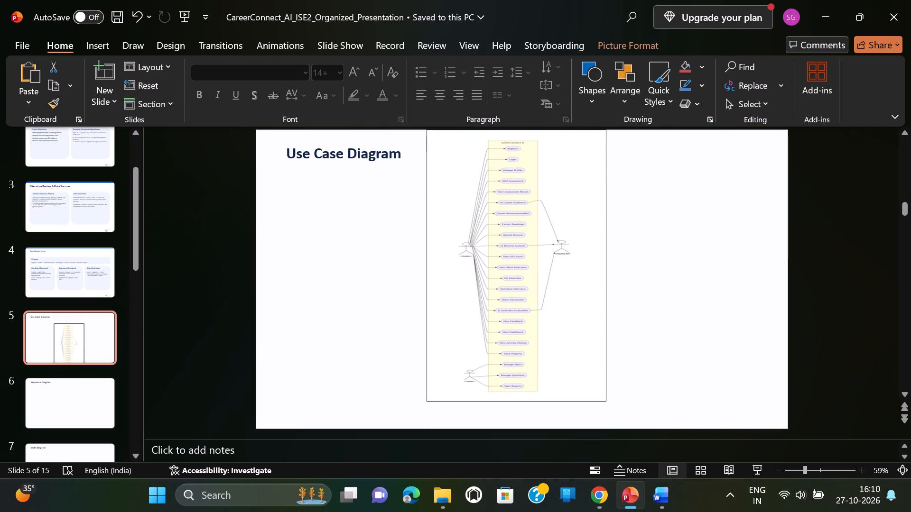
left_click_drag(512, 249, 513, 263)
left_click(804, 246)
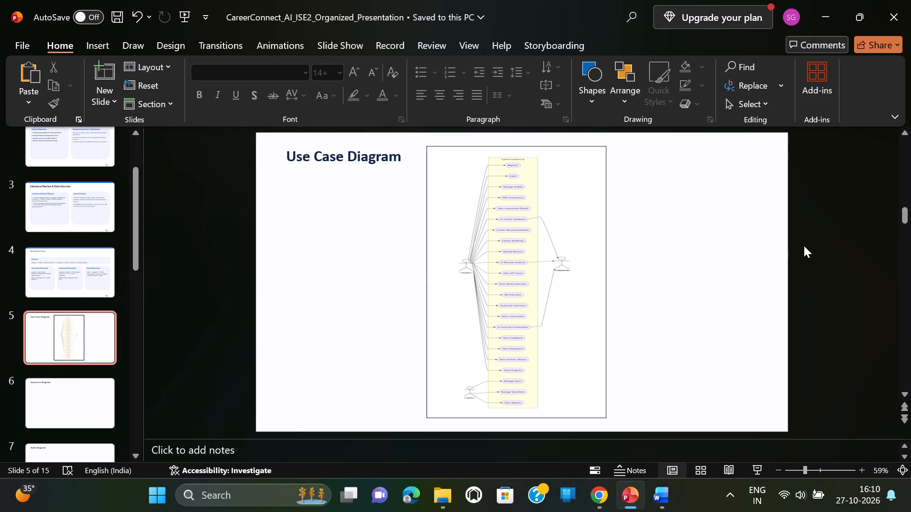
Widen the use case picture, place it directly beside the title and stretch it to the slide's full height.
left_click(567, 266)
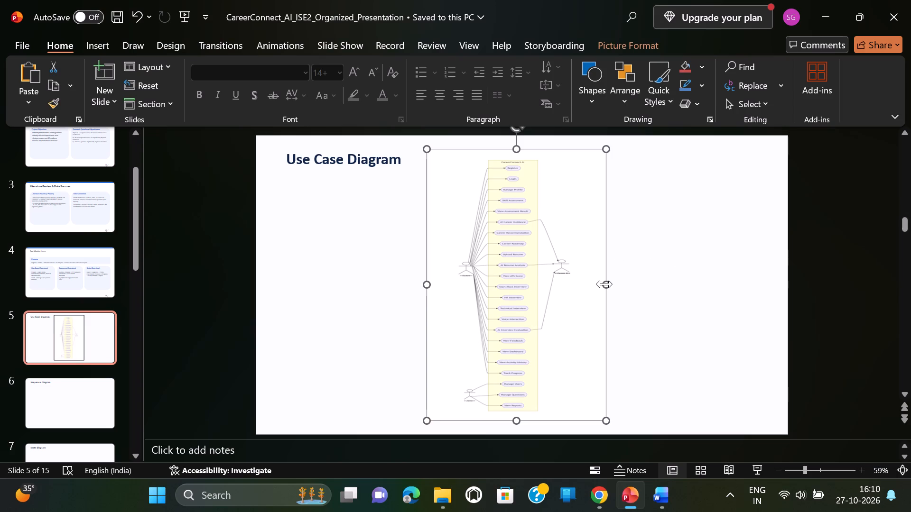
left_click_drag(604, 284, 681, 279)
left_click_drag(652, 293, 643, 293)
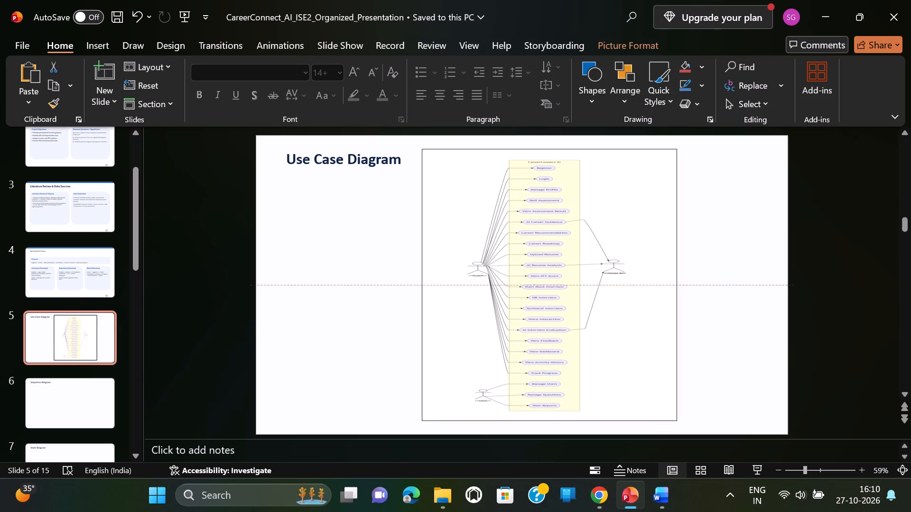
left_click_drag(643, 293, 630, 288)
left_click_drag(530, 415, 532, 421)
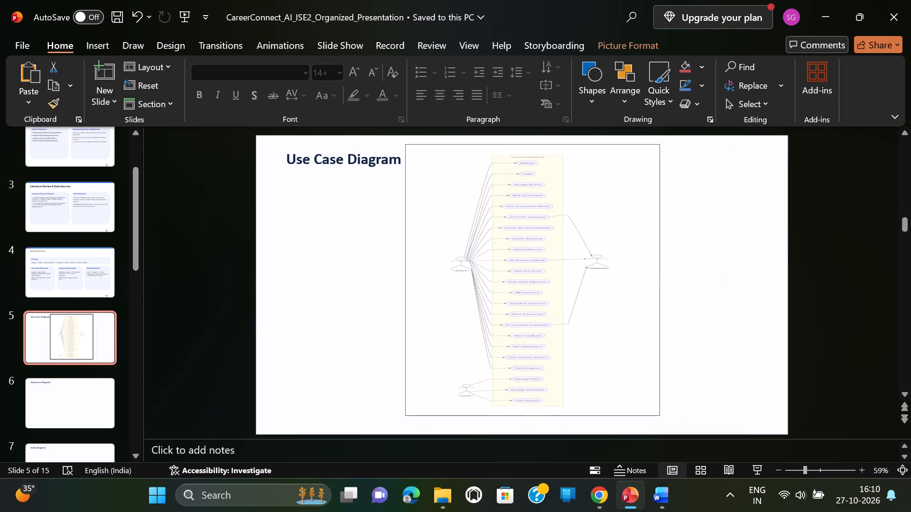
left_click_drag(532, 421, 533, 434)
left_click(775, 339)
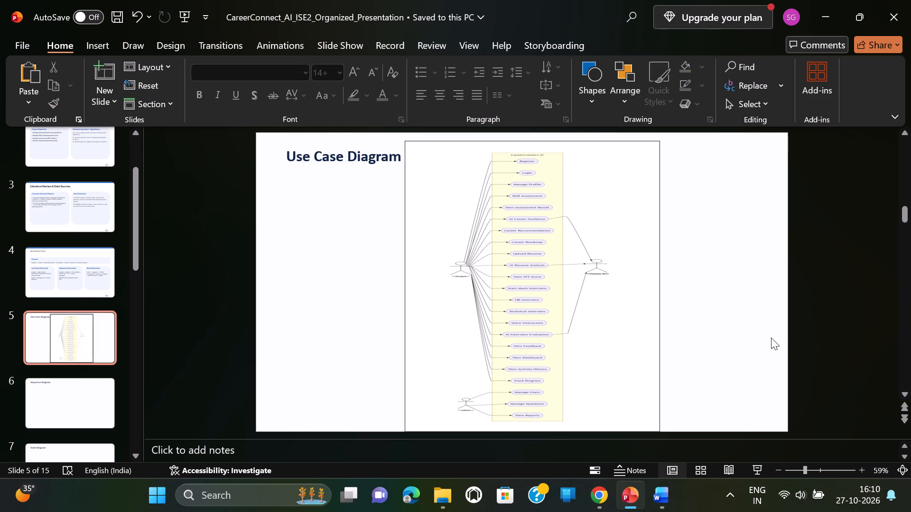
left_click(544, 305)
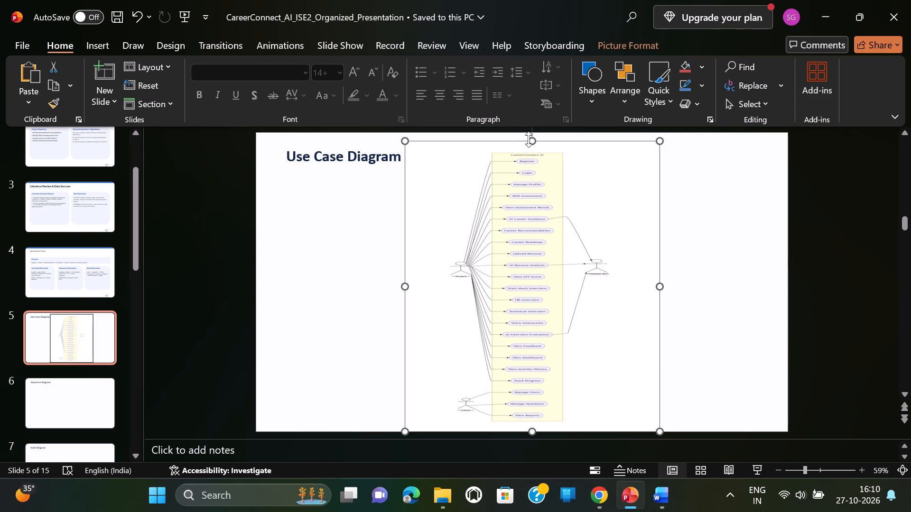
left_click_drag(529, 139, 531, 134)
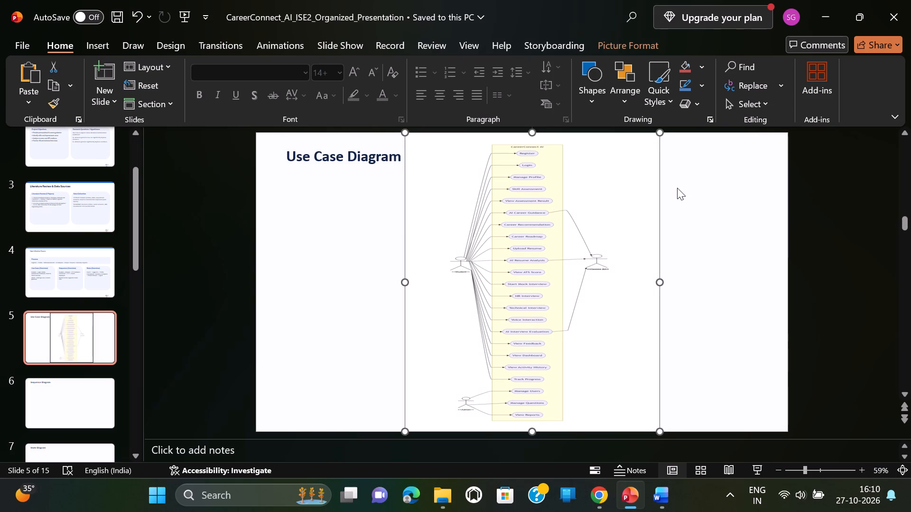
left_click(677, 188)
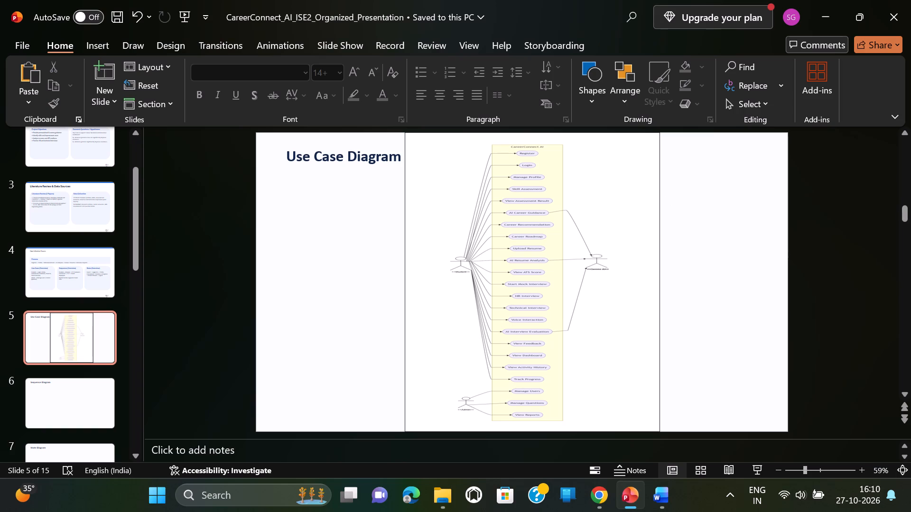
Widen the use case picture slightly further by extending its right edge.
left_click(634, 230)
left_click_drag(662, 278, 685, 278)
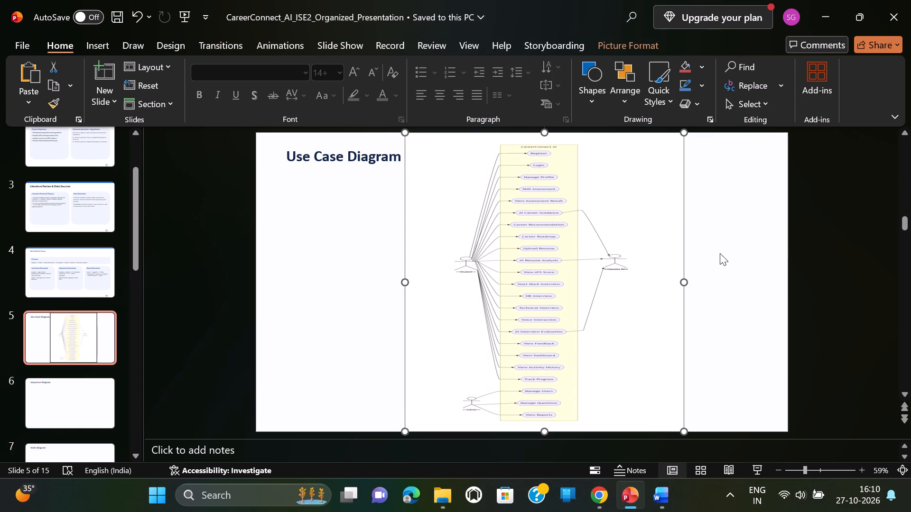
left_click(724, 241)
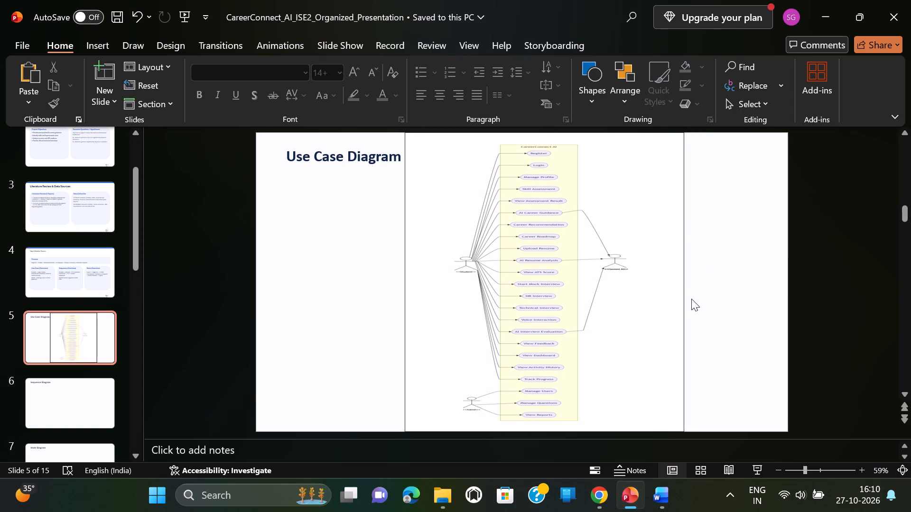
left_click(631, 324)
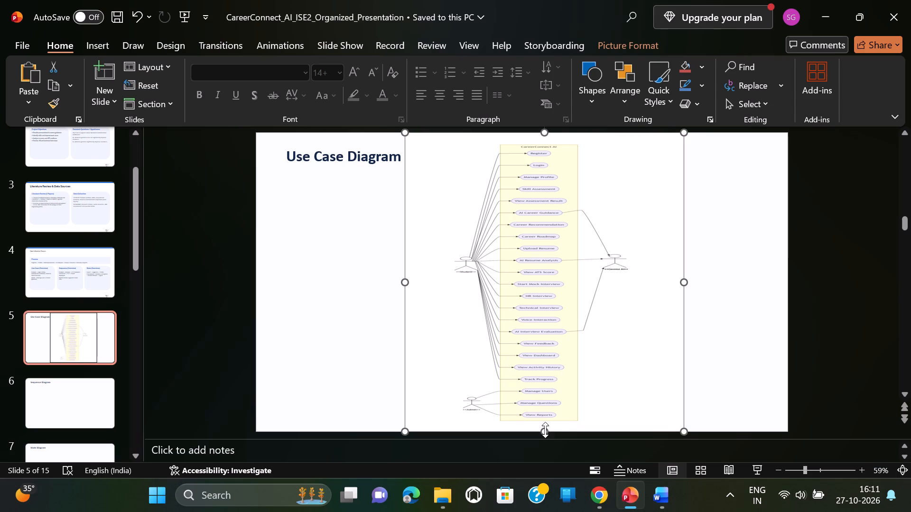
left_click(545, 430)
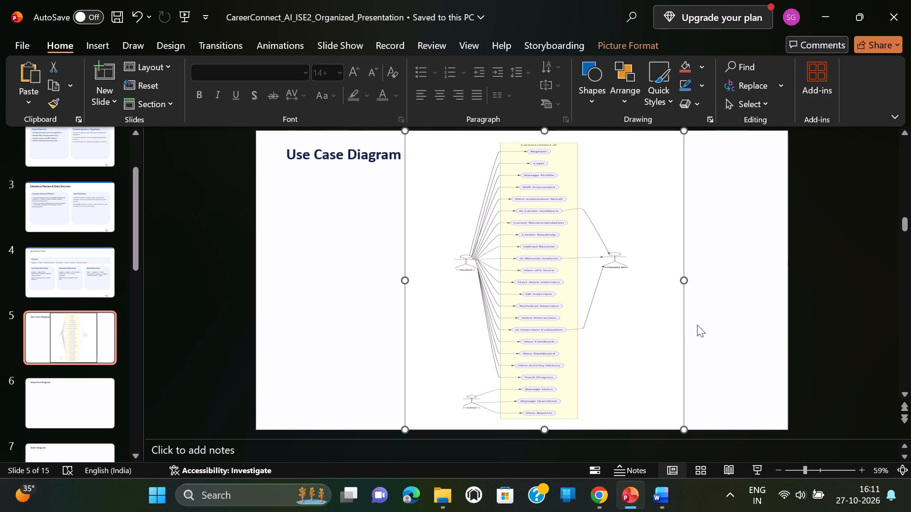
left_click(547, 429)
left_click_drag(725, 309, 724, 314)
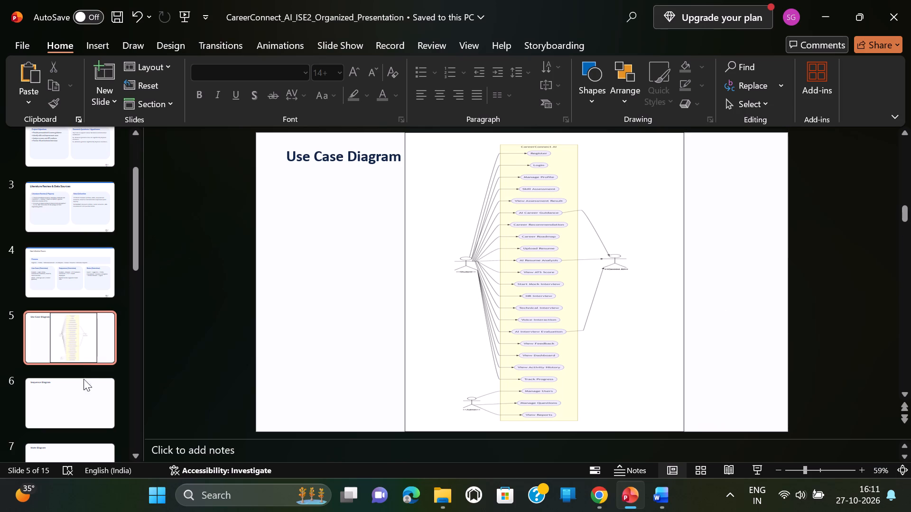
Copy the 3.6 Sequence Diagram picture from the Word document and paste it onto slide 6 in PowerPoint.
left_click(80, 391)
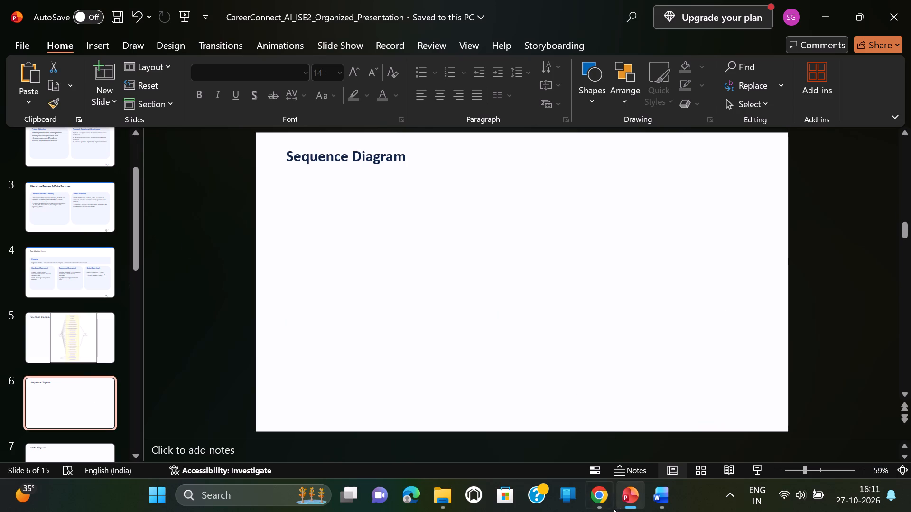
left_click(654, 496)
scroll(569, 268, "down", 5)
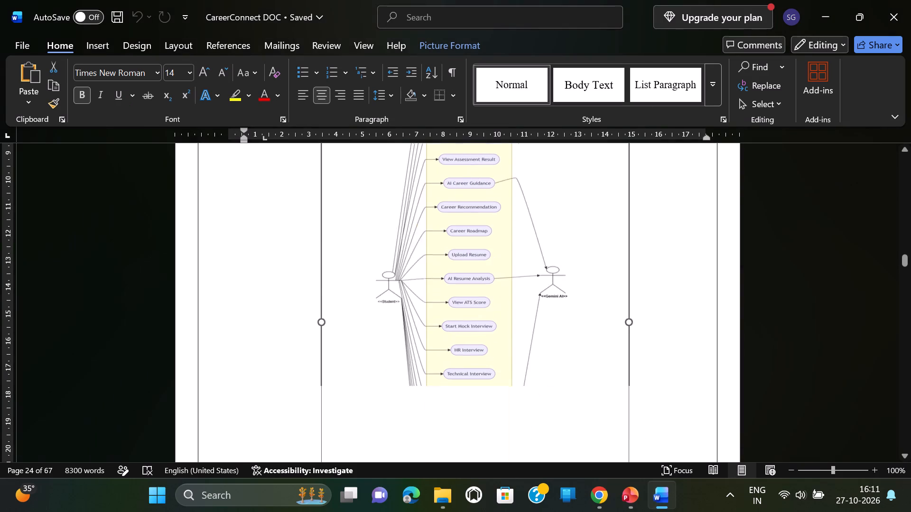
scroll(680, 283, "down", 16)
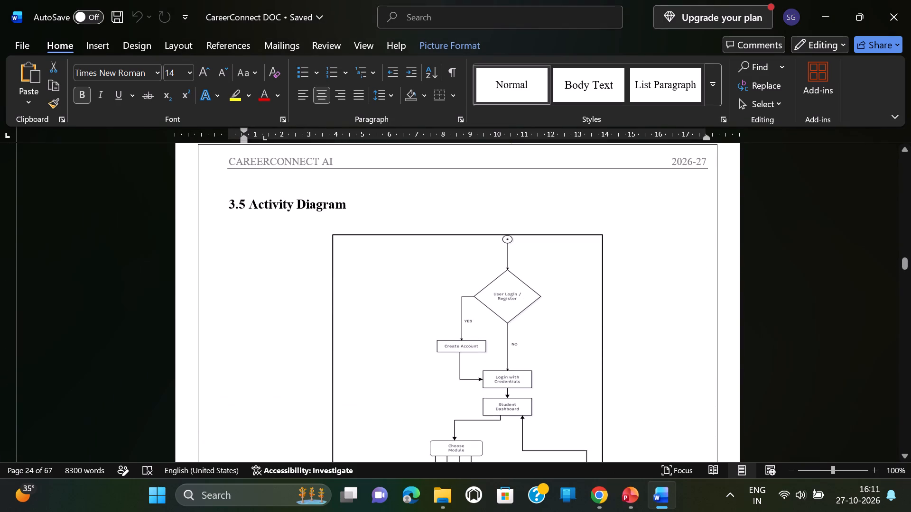
left_click(657, 248)
scroll(657, 248, "down", 10)
scroll(544, 284, "down", 4)
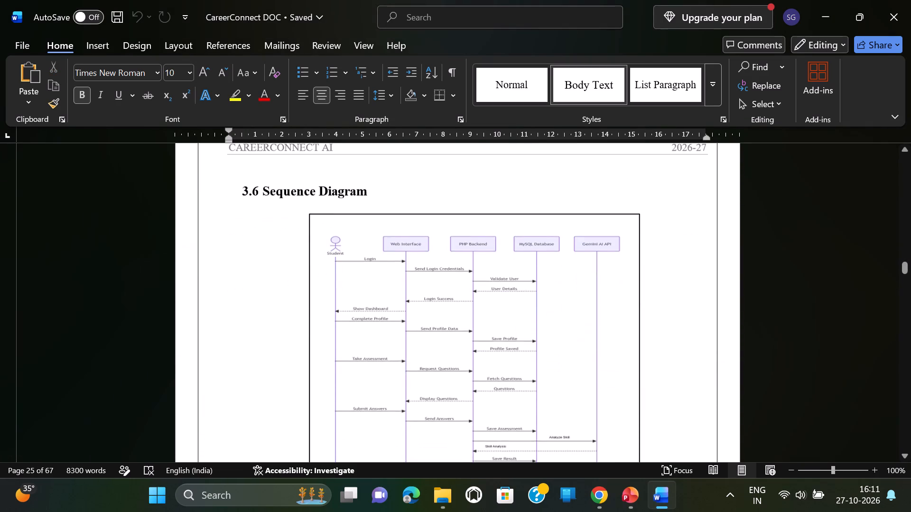
scroll(529, 283, "down", 3)
left_click(529, 282)
key("ctrl+c")
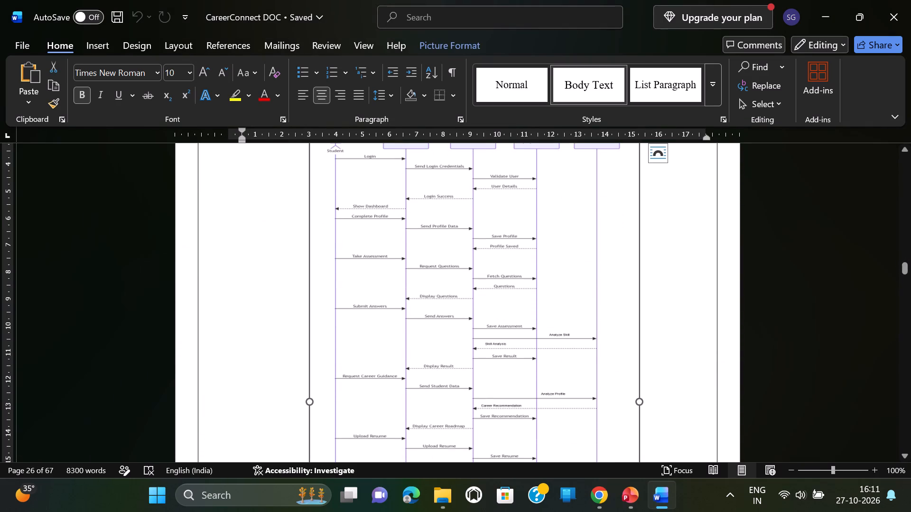
key("alt+Tab")
left_click(415, 261)
key("ctrl+v")
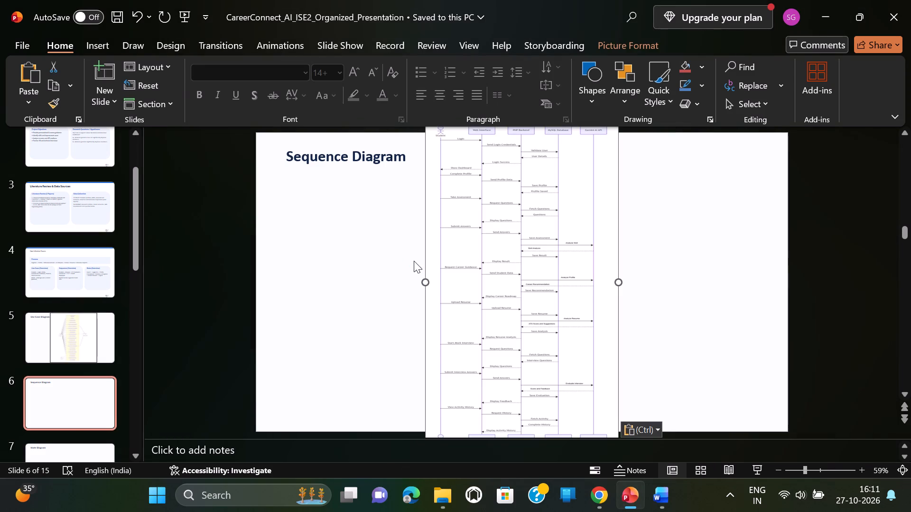
Reduce the pasted sequence diagram's height from its top and bottom edges so it fits within slide 6.
scroll(576, 262, "up", 1)
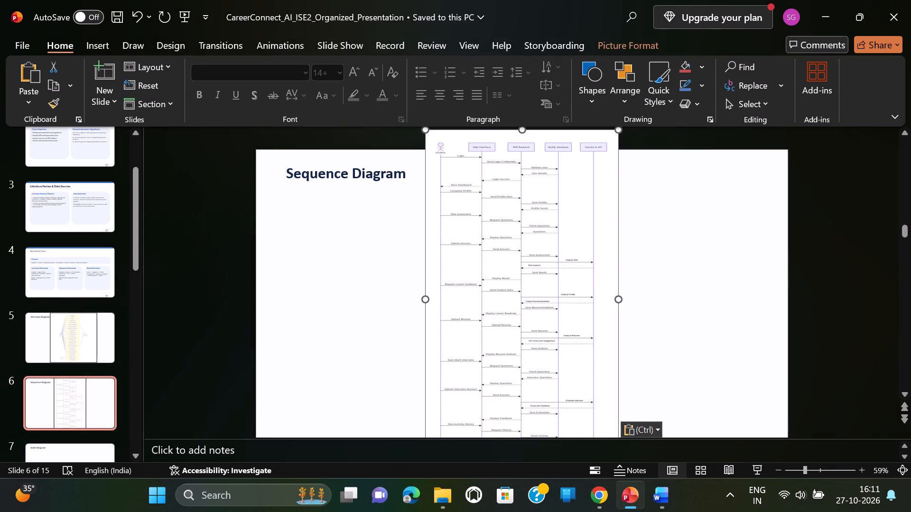
left_click_drag(526, 130, 525, 153)
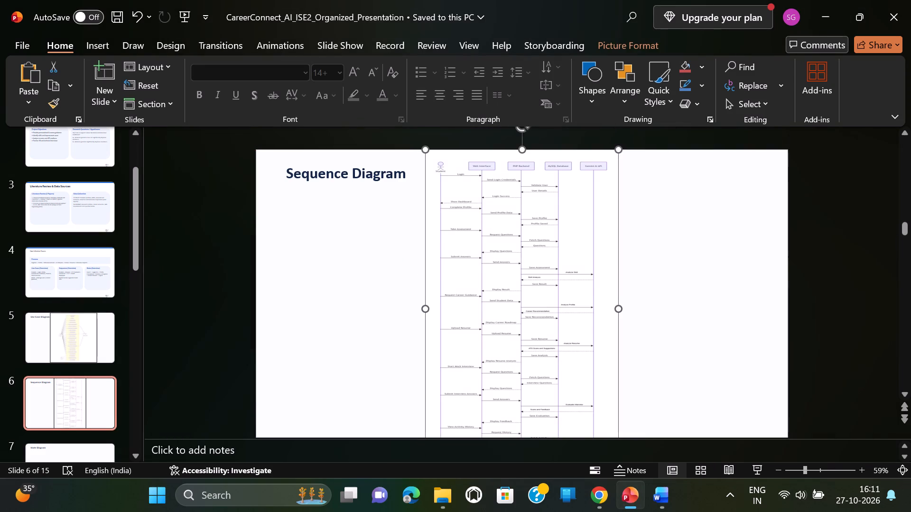
scroll(502, 314, "down", 2)
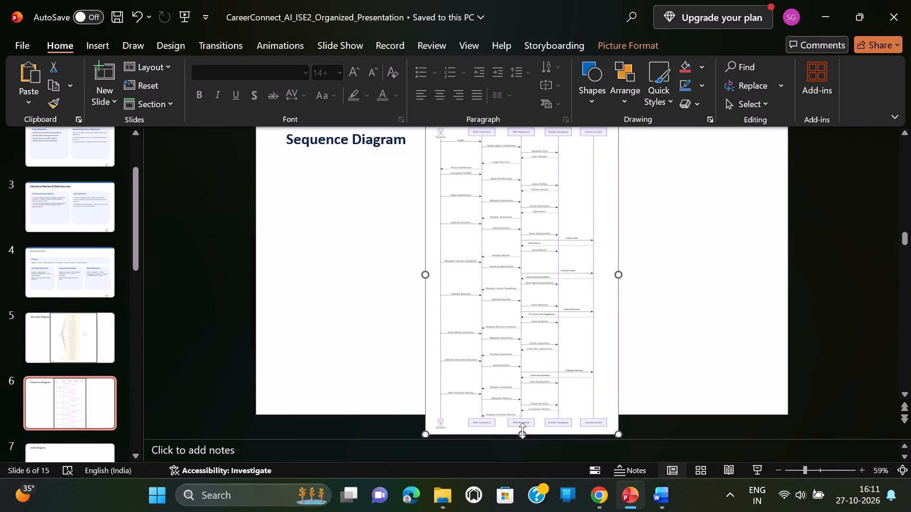
left_click_drag(522, 431, 522, 411)
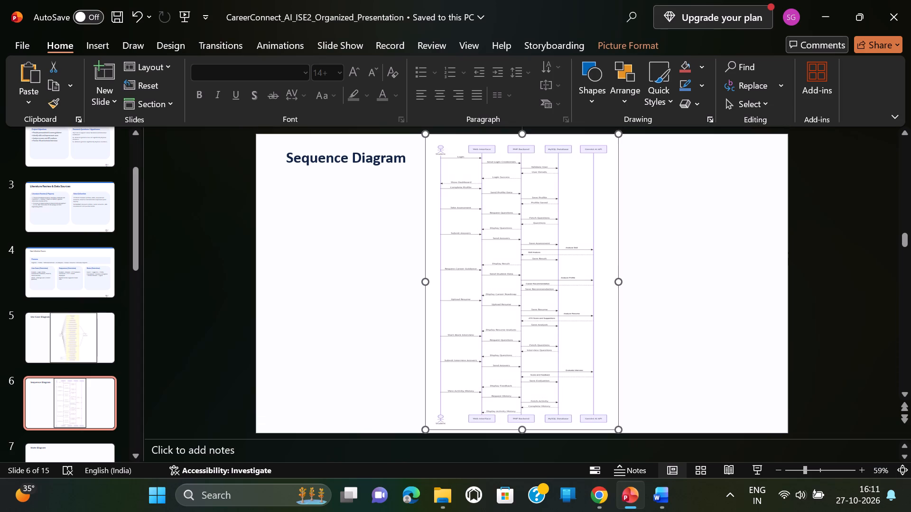
Shift the sequence diagram slightly away from the title and widen it by extending its right edge.
left_click_drag(623, 284, 632, 281)
left_click_drag(628, 283, 710, 278)
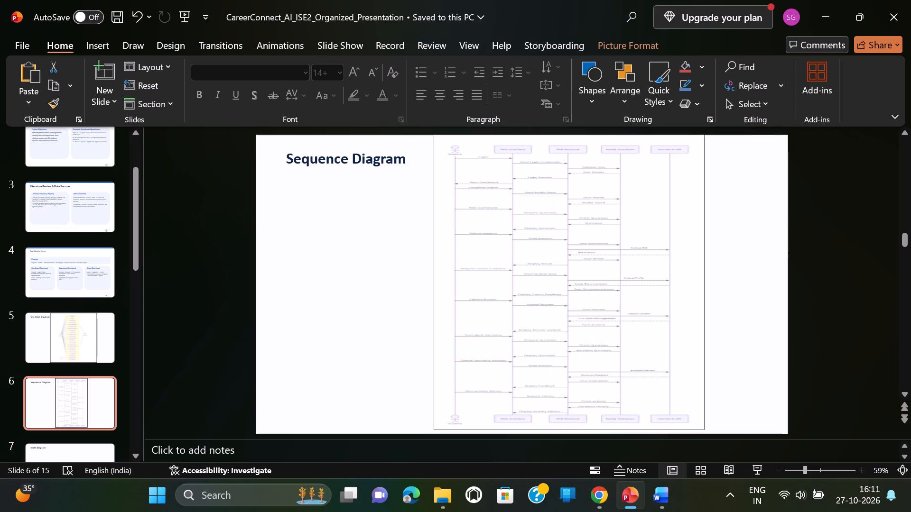
left_click_drag(710, 278, 682, 290)
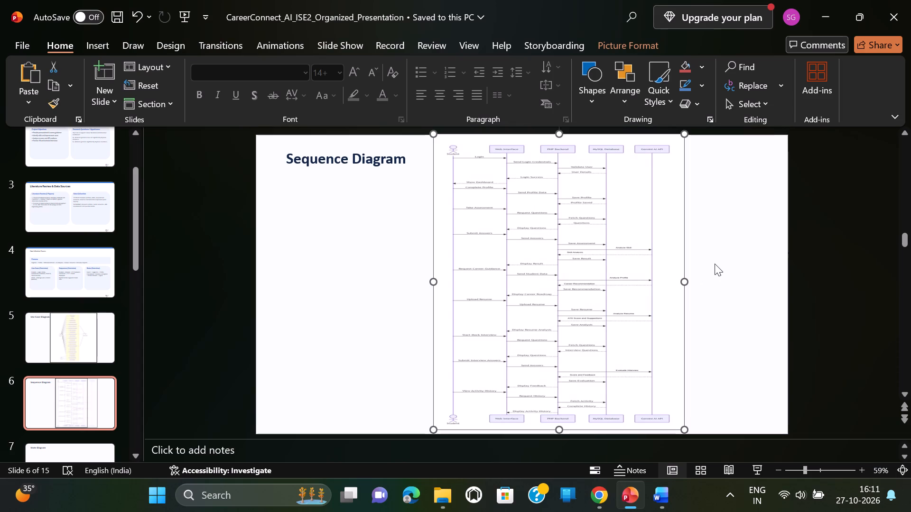
left_click(712, 263)
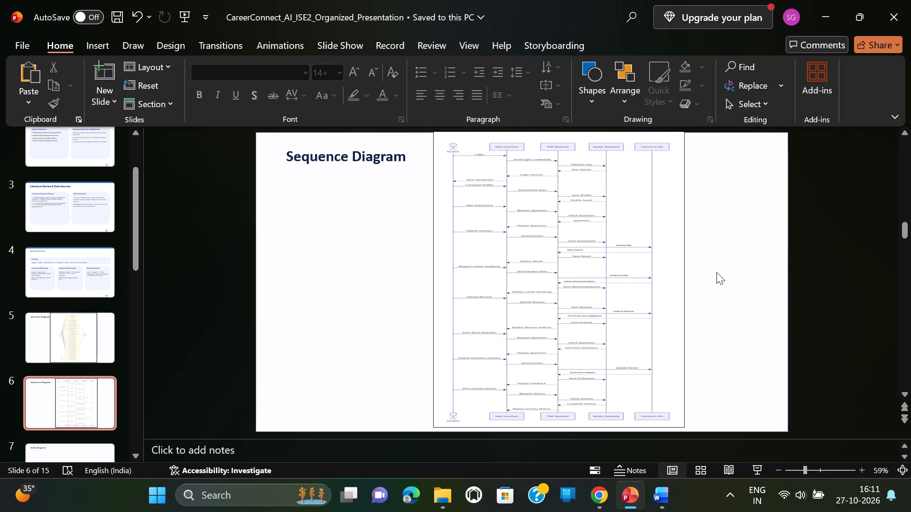
Adjust the sequence diagram's top and bottom edges so it spans the full height of slide 6.
left_click(591, 268)
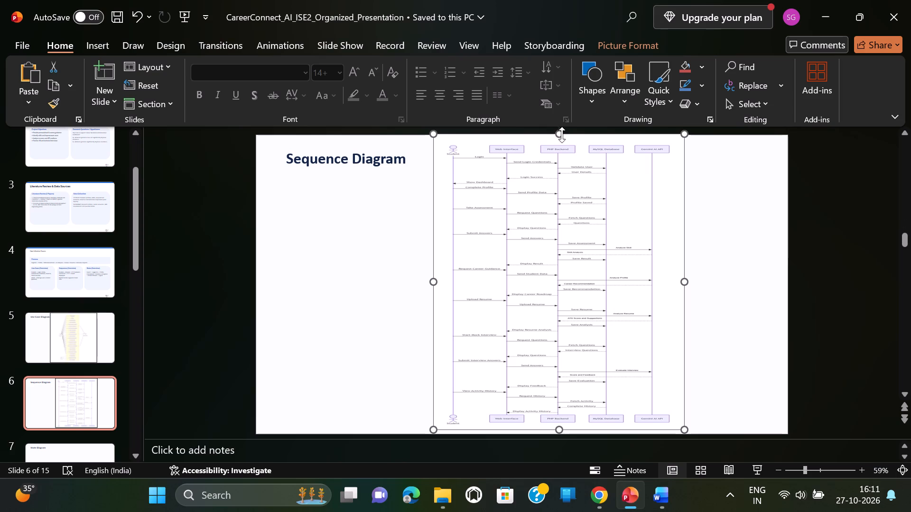
left_click(562, 135)
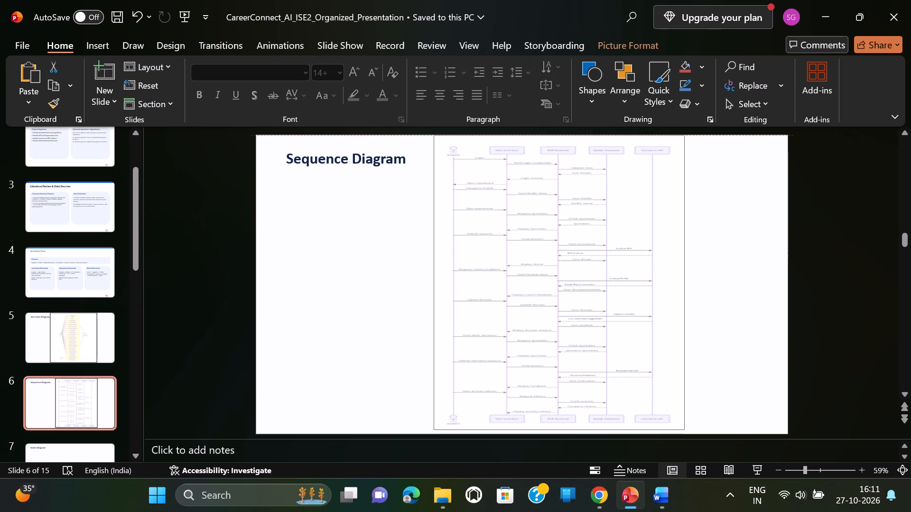
left_click(562, 433)
left_click(708, 297)
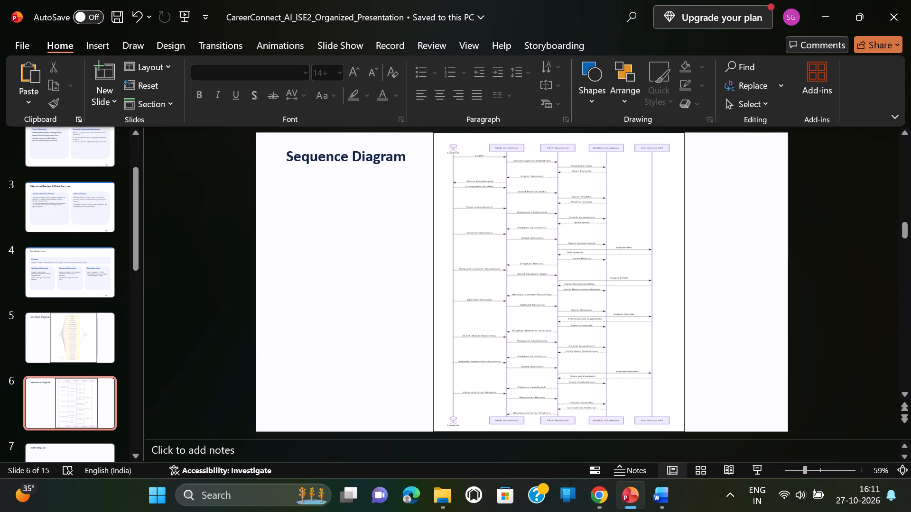
Narrow the "Sequence Diagram" title box on slide 6 so it ends before the picture, keeping the title on one line.
left_click(372, 154)
left_click(347, 223)
left_click(395, 161)
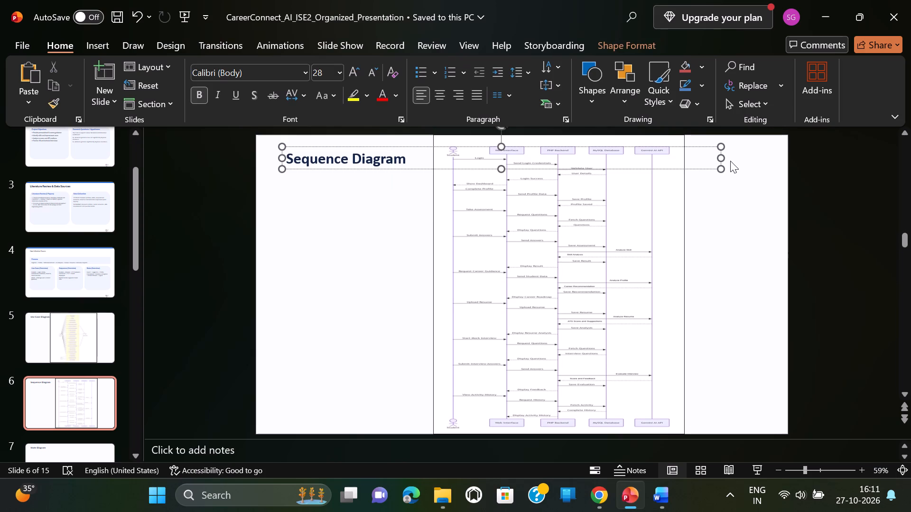
left_click_drag(720, 155, 406, 156)
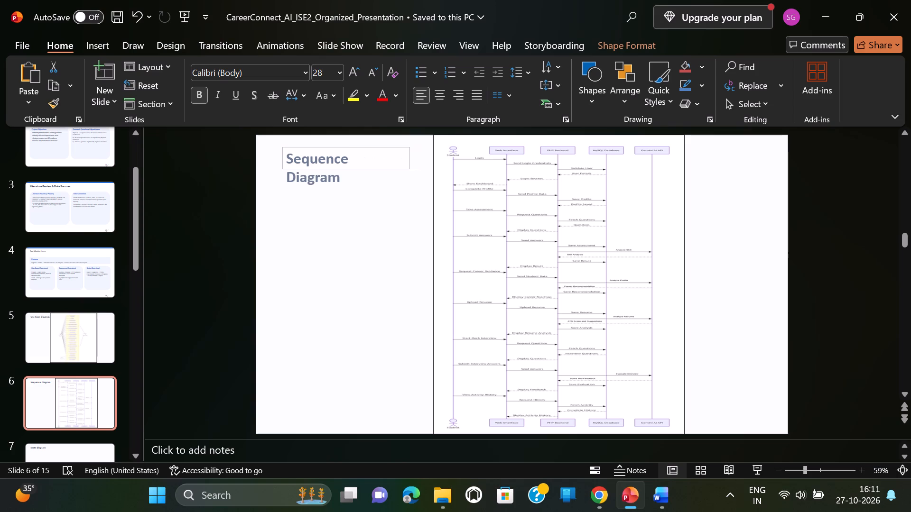
left_click_drag(406, 156, 420, 152)
left_click(744, 210)
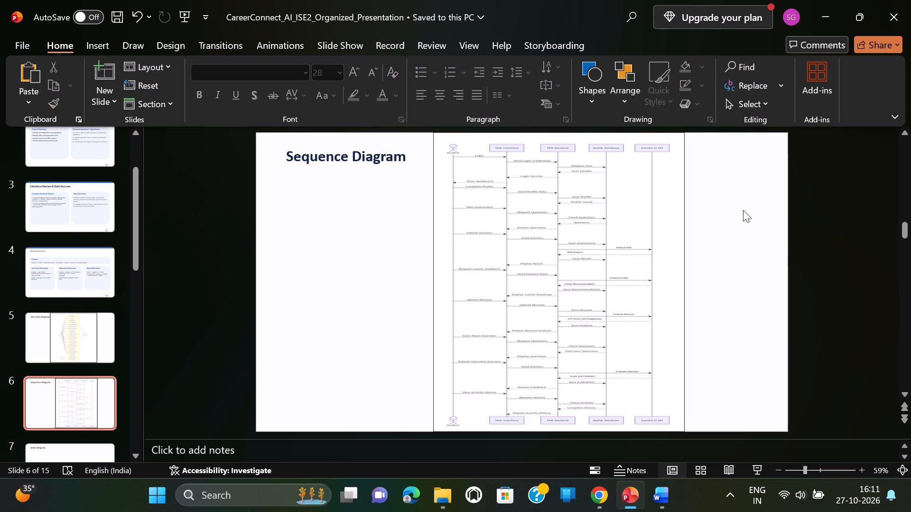
Save the presentation.
key("ctrl+s")
Go to the State Diagram slide 7, and look through the Word document's pages after the sequence diagram for a matching diagram.
scroll(743, 210, "down", 2)
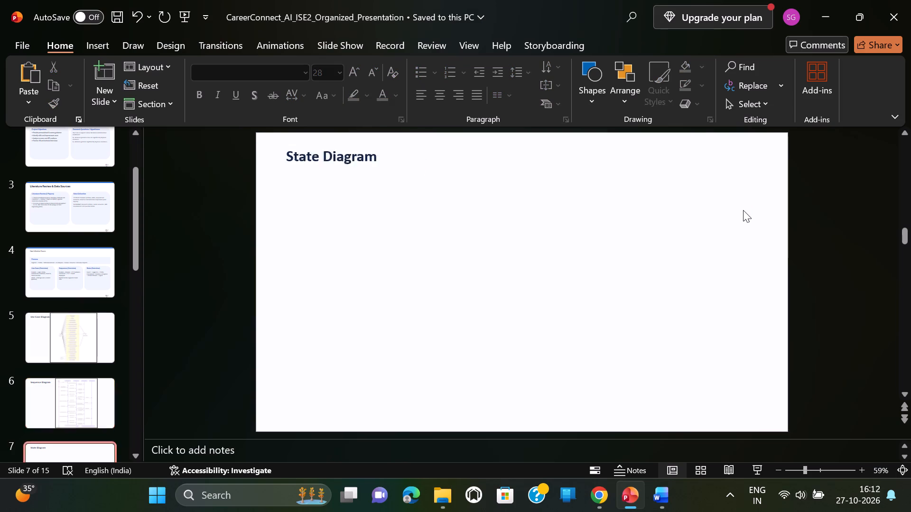
scroll(743, 210, "down", 2)
left_click(72, 202)
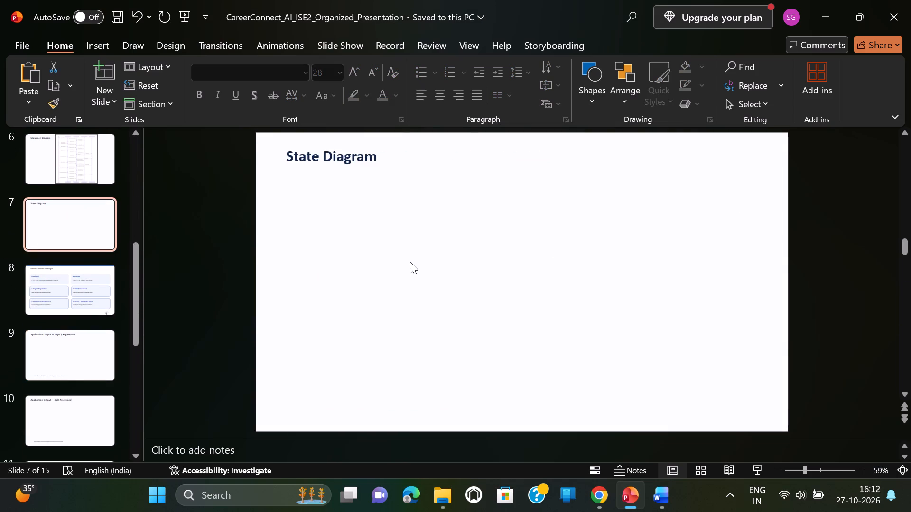
key("alt+Tab")
scroll(485, 238, "down", 15)
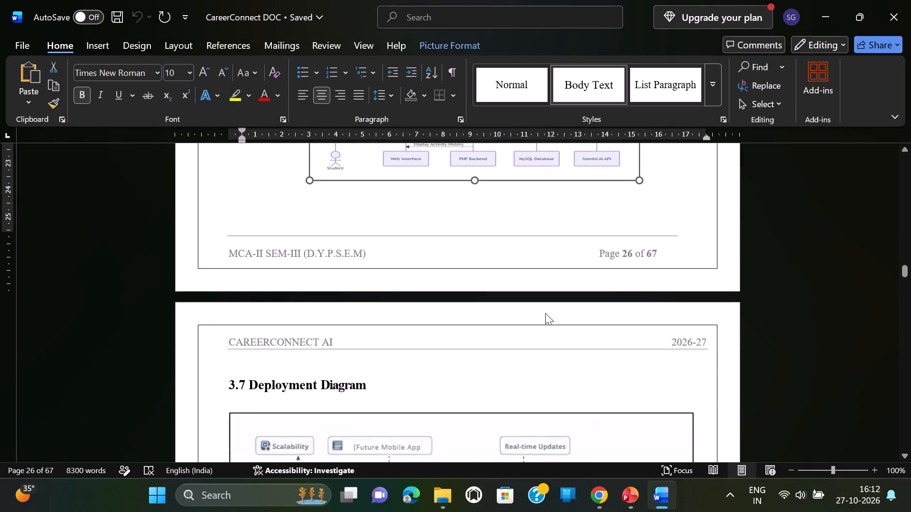
scroll(546, 314, "down", 5)
left_click(553, 228)
scroll(553, 227, "down", 11)
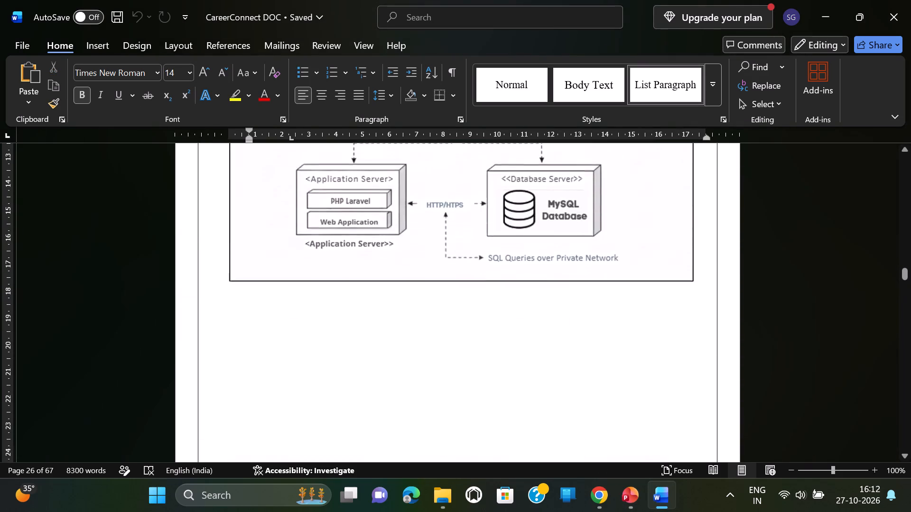
scroll(546, 271, "down", 18)
scroll(545, 282, "down", 7)
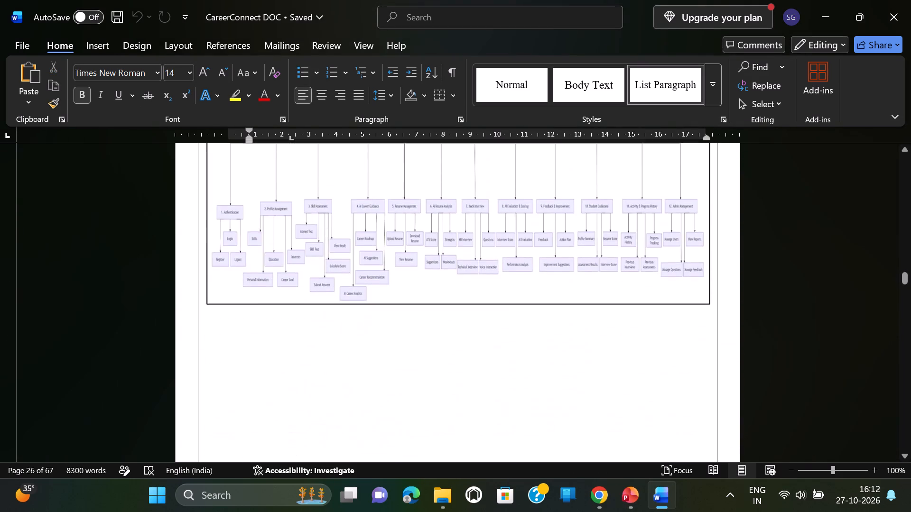
scroll(545, 282, "down", 10)
scroll(545, 282, "down", 19)
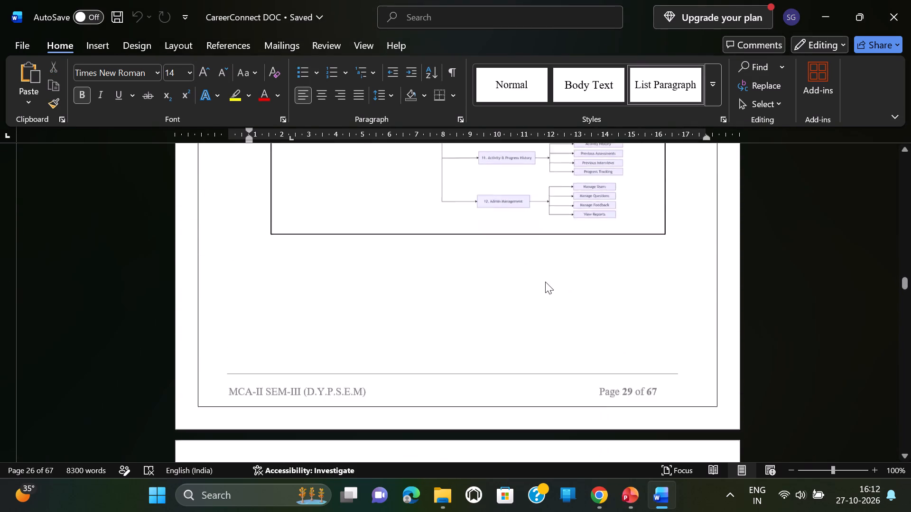
Recheck slide 7's title, and look back through the Word document from the table structure pages to the data flow diagram for a state diagram.
key("alt+Tab")
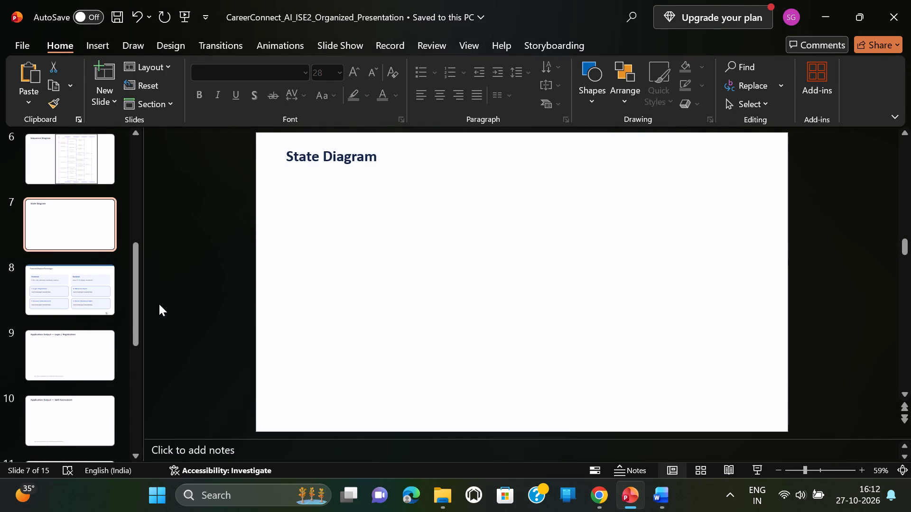
key("alt+Tab")
scroll(550, 220, "down", 11)
scroll(552, 229, "up", 5)
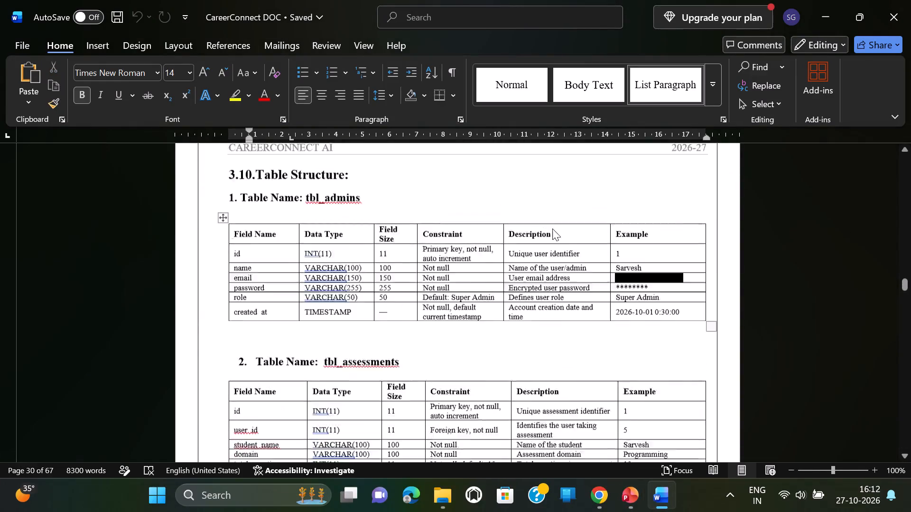
scroll(552, 229, "up", 2)
double_click(909, 213)
double_click(906, 208)
double_click(906, 203)
triple_click(905, 199)
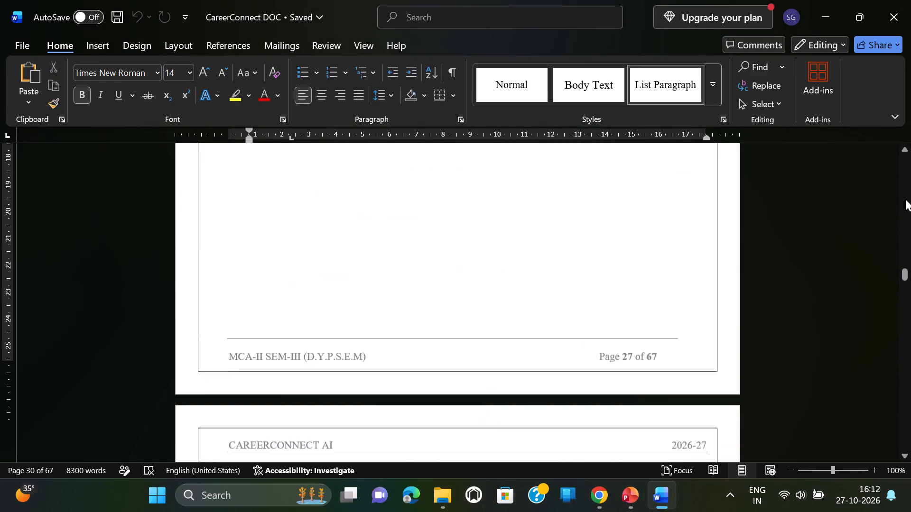
left_click(904, 193)
triple_click(904, 193)
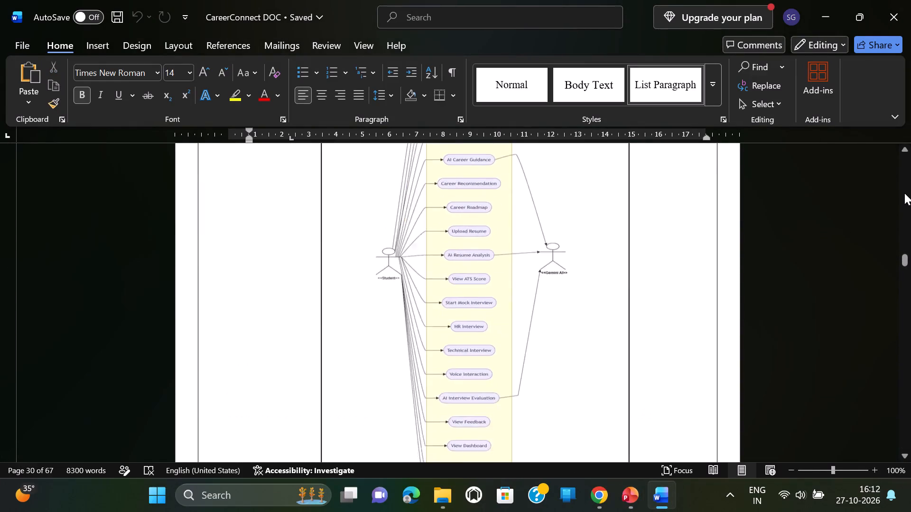
scroll(548, 256, "down", 6)
scroll(547, 257, "up", 20)
scroll(547, 257, "up", 7)
scroll(536, 259, "down", 5)
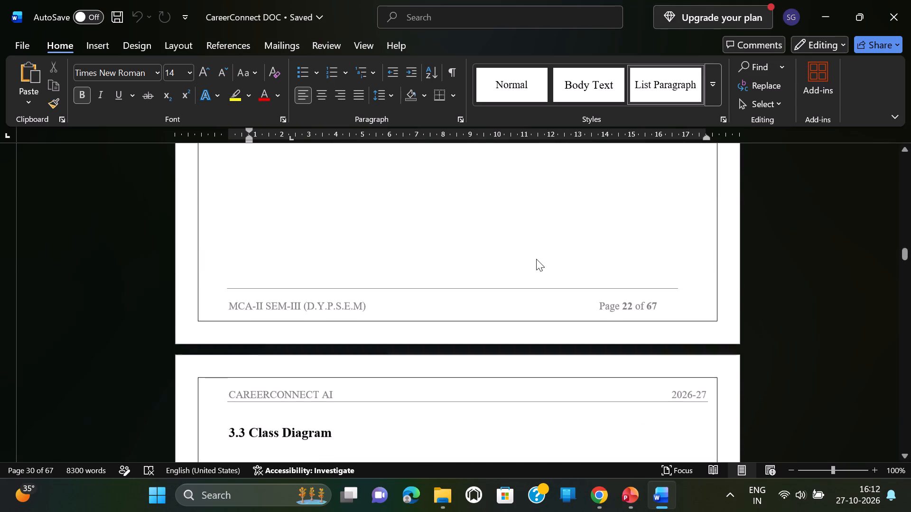
scroll(536, 259, "up", 20)
scroll(536, 259, "up", 11)
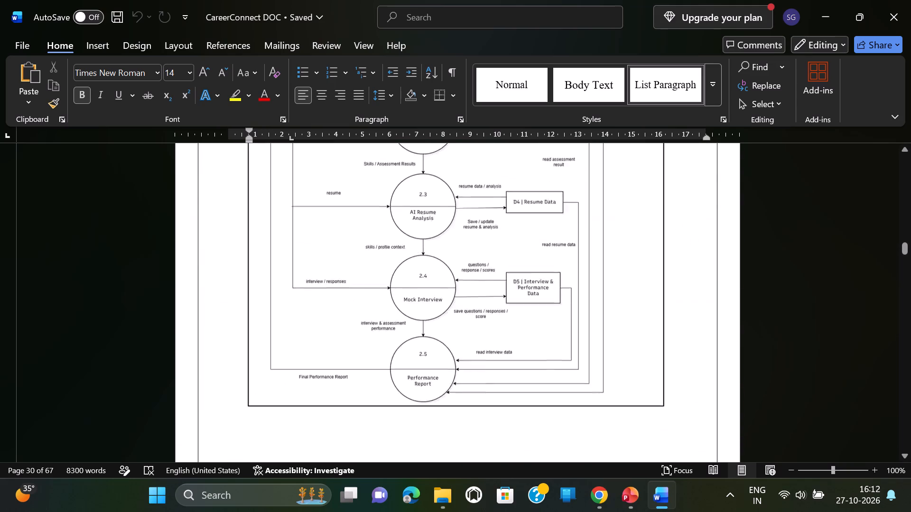
scroll(505, 258, "up", 19)
scroll(505, 258, "down", 19)
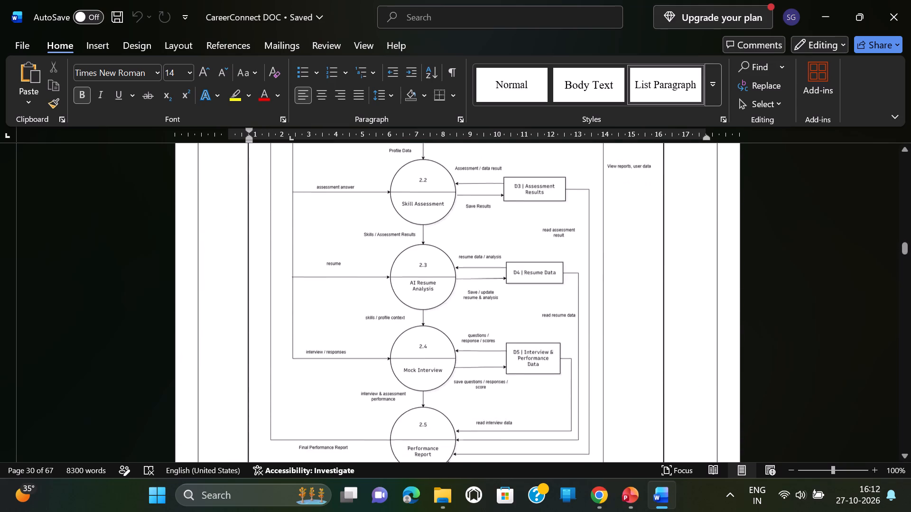
scroll(505, 256, "down", 20)
scroll(505, 256, "down", 13)
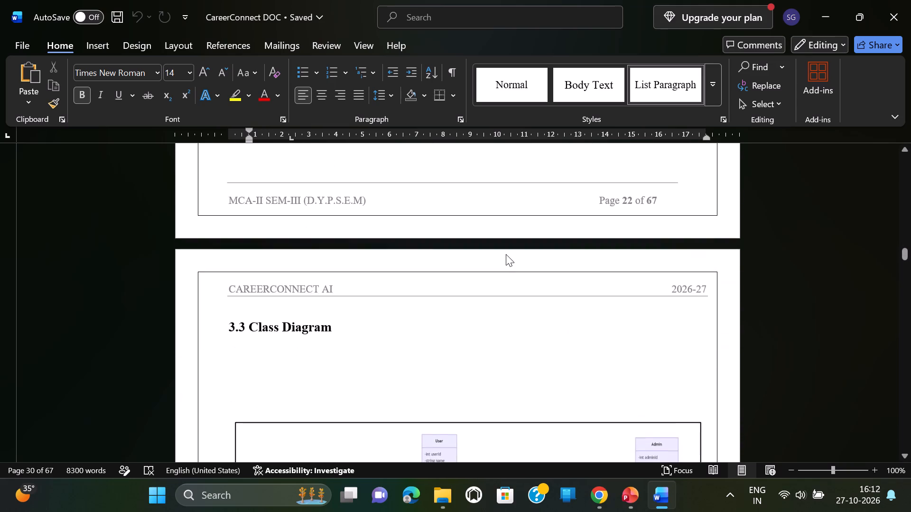
Go through the Word document's diagram pages again, from the Class Diagram section past the sequence diagram, looking for a state diagram.
scroll(506, 254, "down", 12)
scroll(506, 254, "up", 1)
scroll(506, 254, "down", 17)
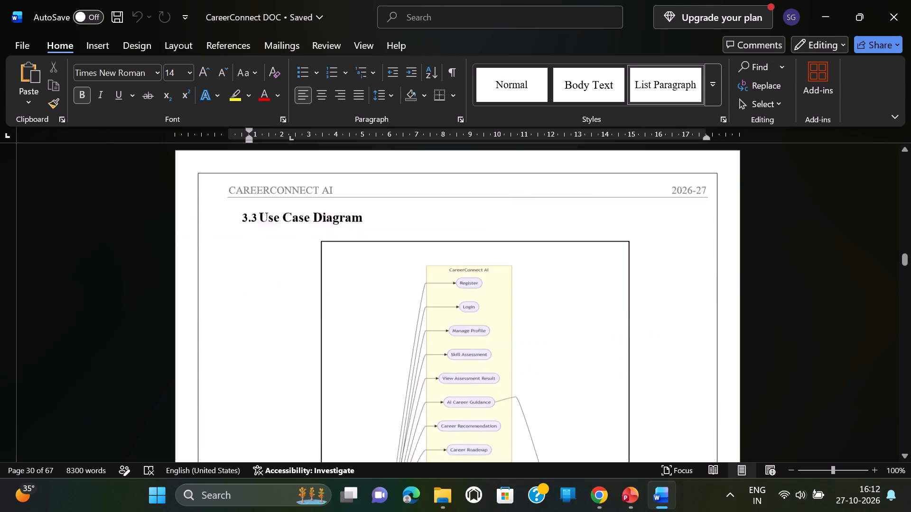
scroll(506, 256, "down", 14)
scroll(506, 256, "down", 16)
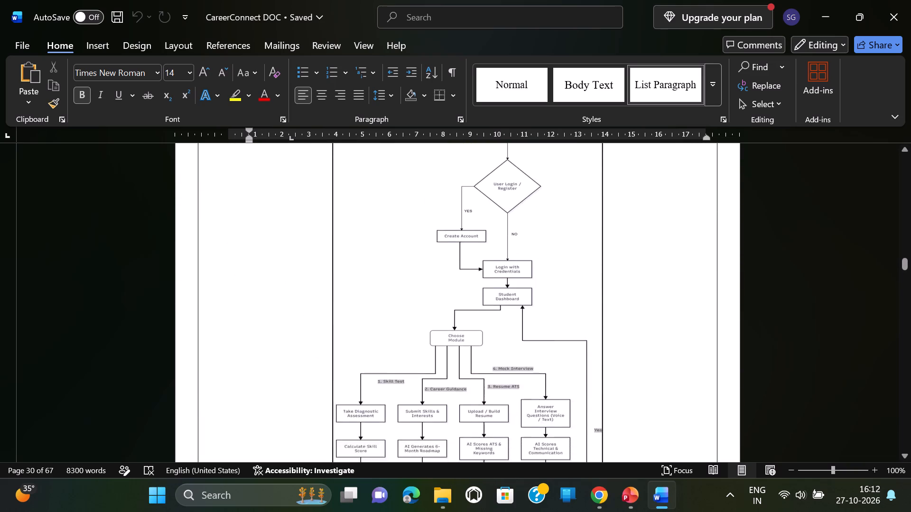
scroll(508, 264, "down", 14)
scroll(512, 261, "down", 10)
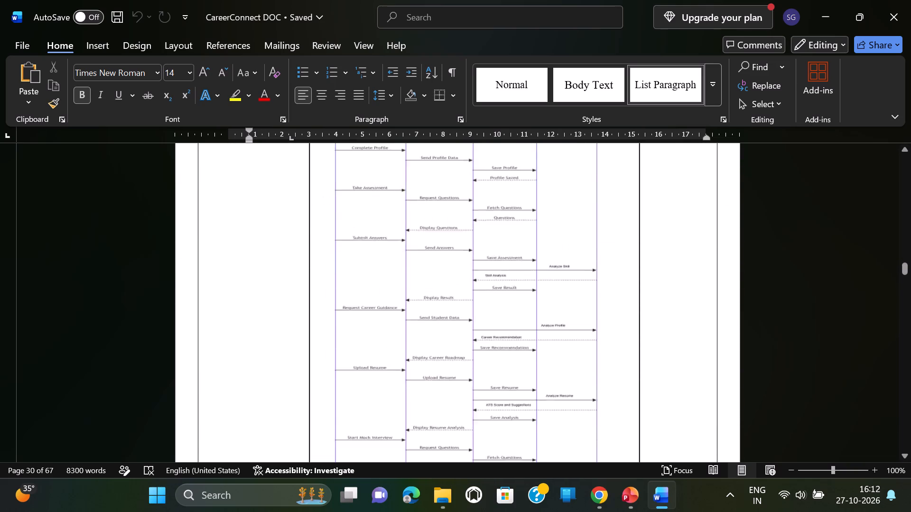
scroll(513, 259, "down", 12)
scroll(514, 256, "down", 16)
scroll(514, 256, "down", 16)
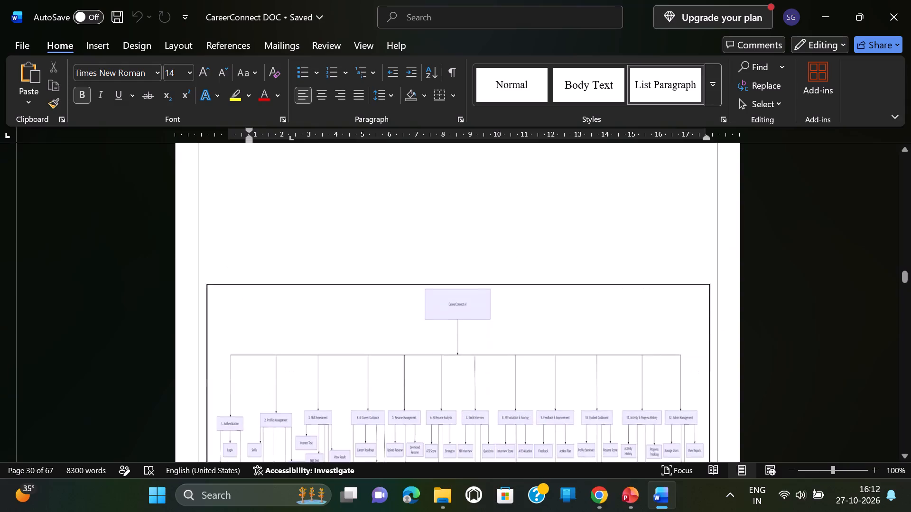
Examine the Word document's pages from the module hierarchy diagram through 3.9 Site Map to 3.10 Table Structure for a state diagram.
scroll(516, 255, "down", 16)
scroll(504, 271, "down", 6)
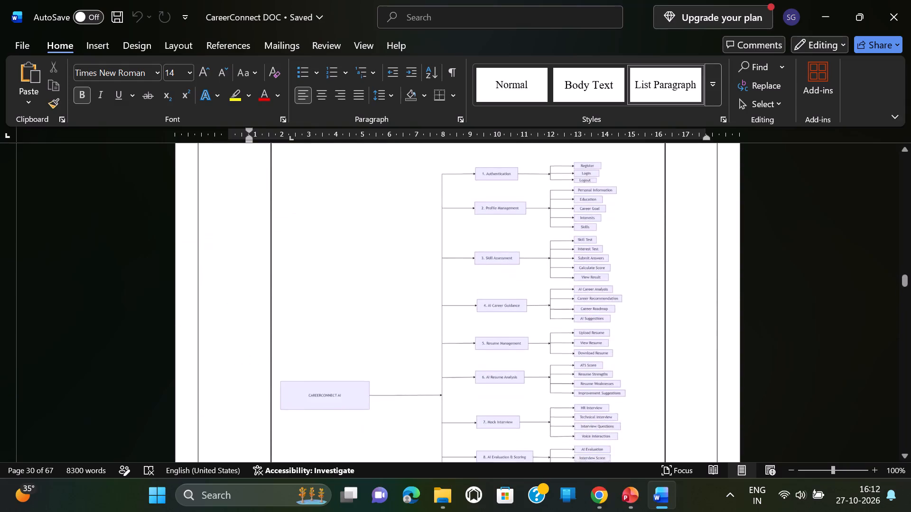
scroll(512, 267, "up", 5)
scroll(512, 267, "down", 20)
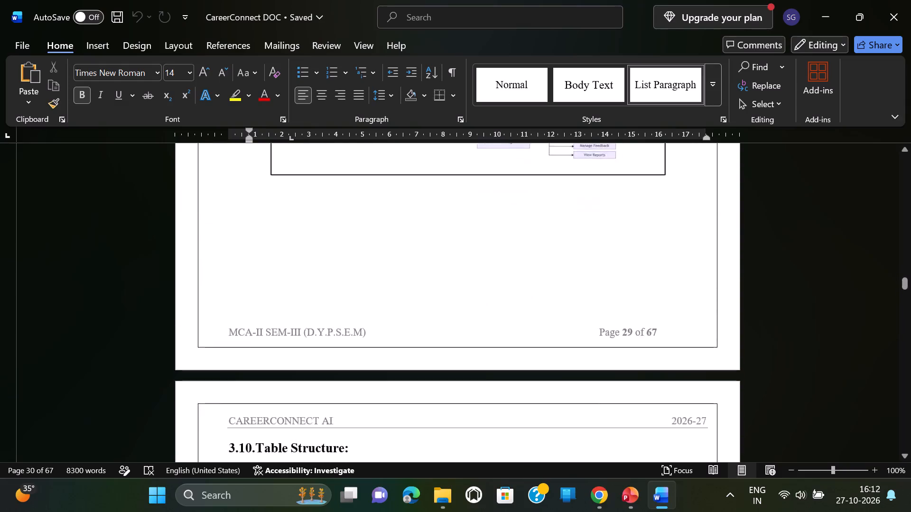
scroll(512, 267, "down", 4)
scroll(512, 267, "up", 20)
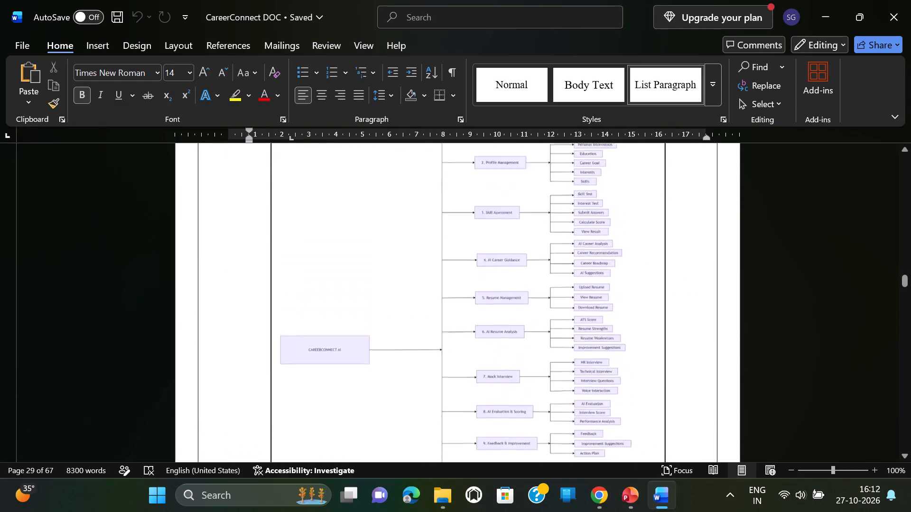
scroll(533, 266, "down", 10)
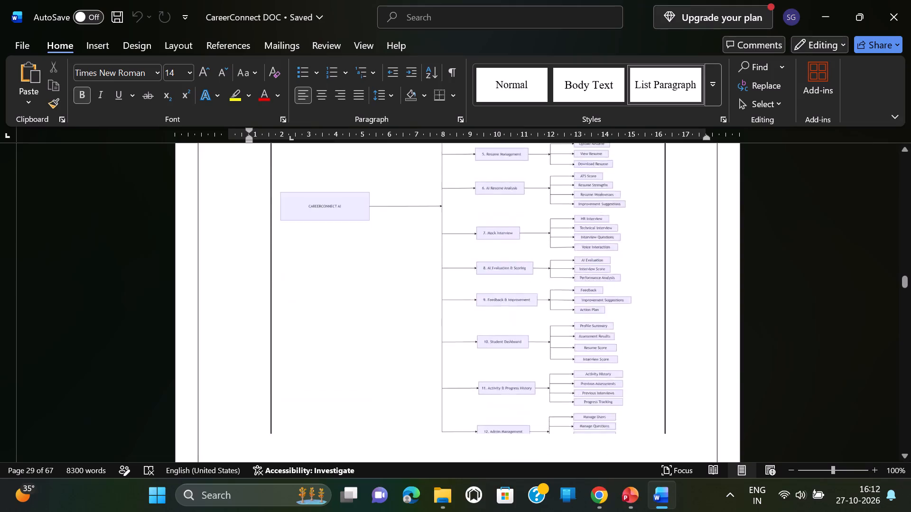
scroll(533, 266, "down", 12)
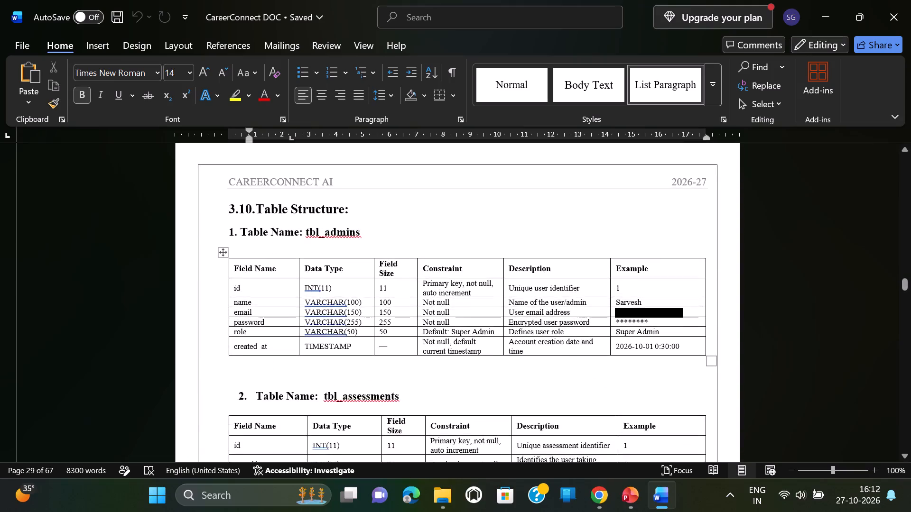
scroll(535, 270, "up", 20)
scroll(535, 270, "up", 11)
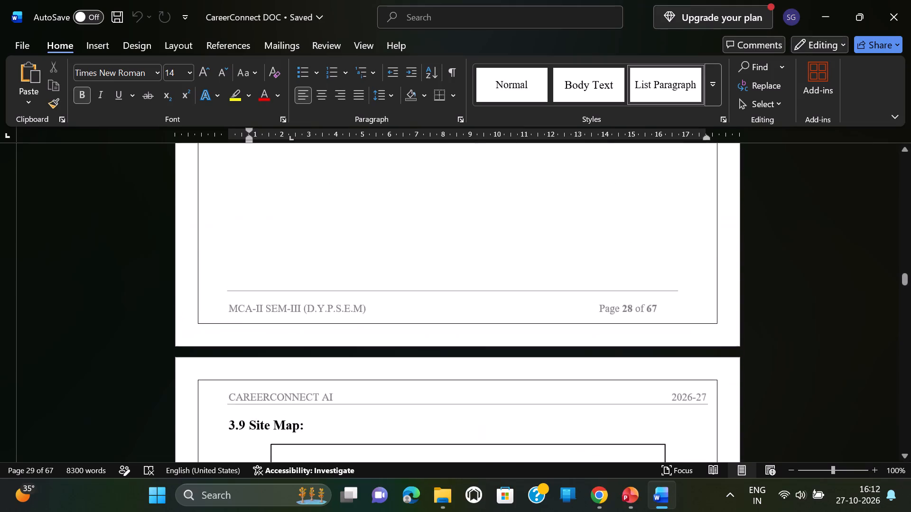
scroll(537, 269, "up", 1)
Switch to the empty new tab in Chrome.
left_click(594, 483)
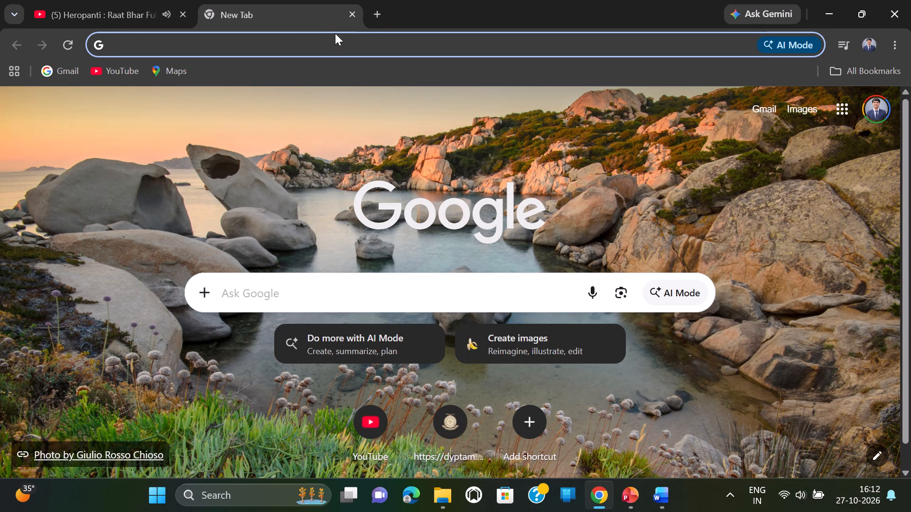
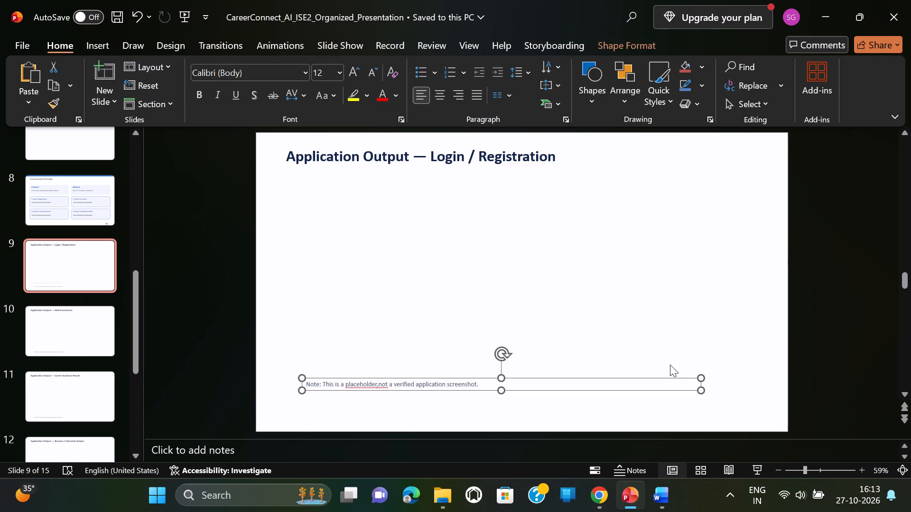
Delete the placeholder note from the Application Output — Login / Registration slide 9.
key("BackSpace")
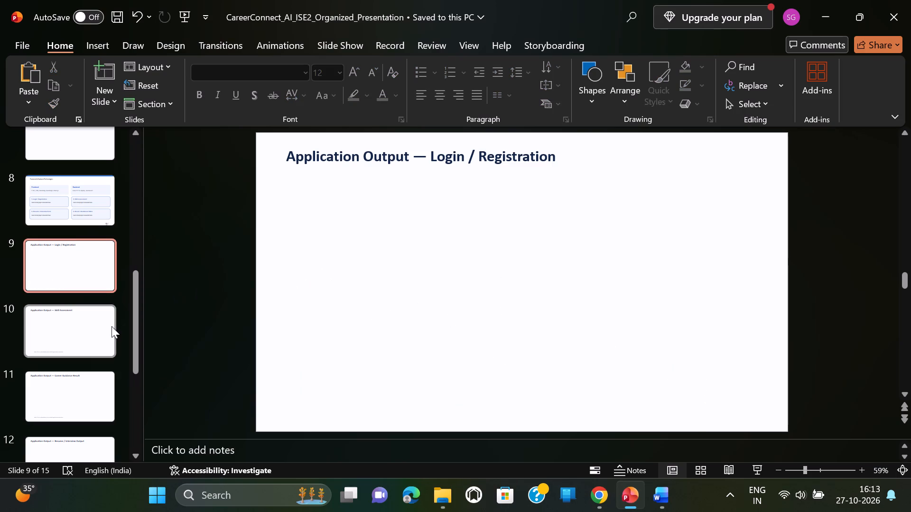
Delete the placeholder note at the bottom of the Application Output — Skill Assessment slide 10.
left_click(109, 328)
left_click(595, 411)
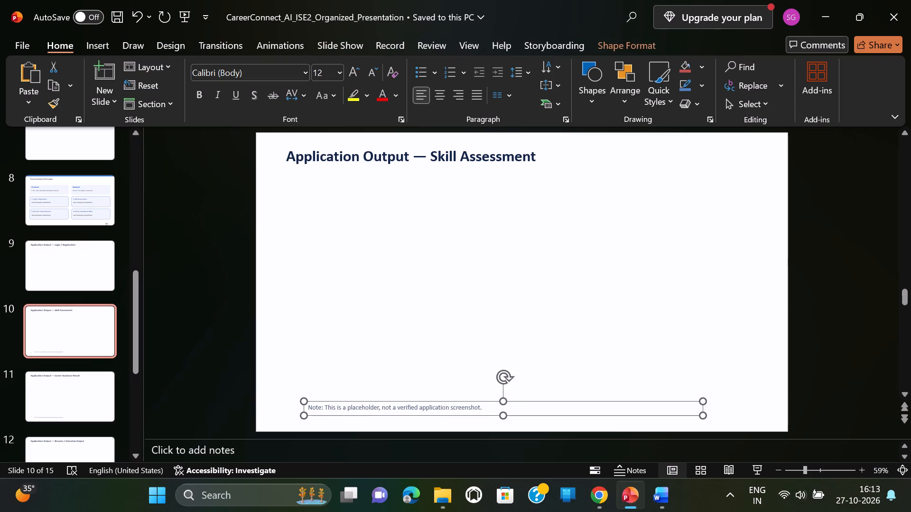
left_click_drag(595, 411, 592, 363)
left_click_drag(564, 409, 557, 374)
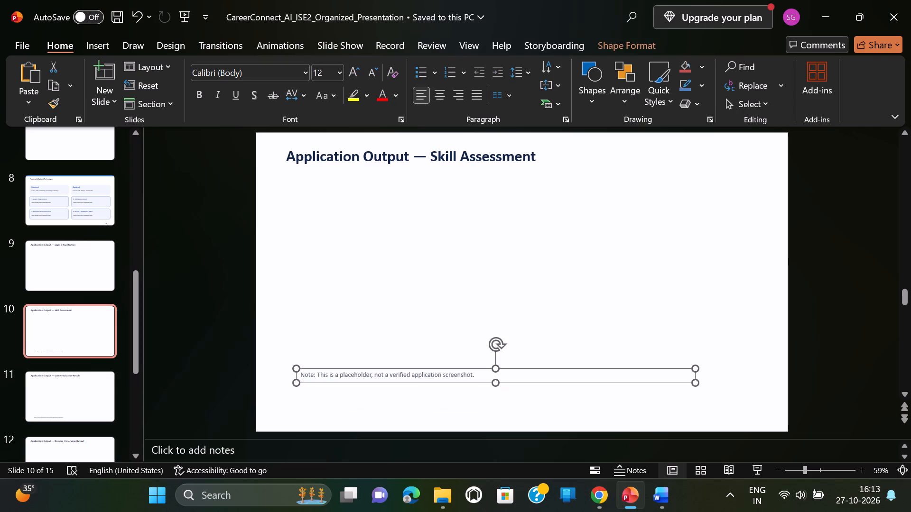
key("BackSpace")
Delete the placeholder note at the bottom of the Application Output — Career Guidance Result slide 11.
scroll(96, 327, "down", 2)
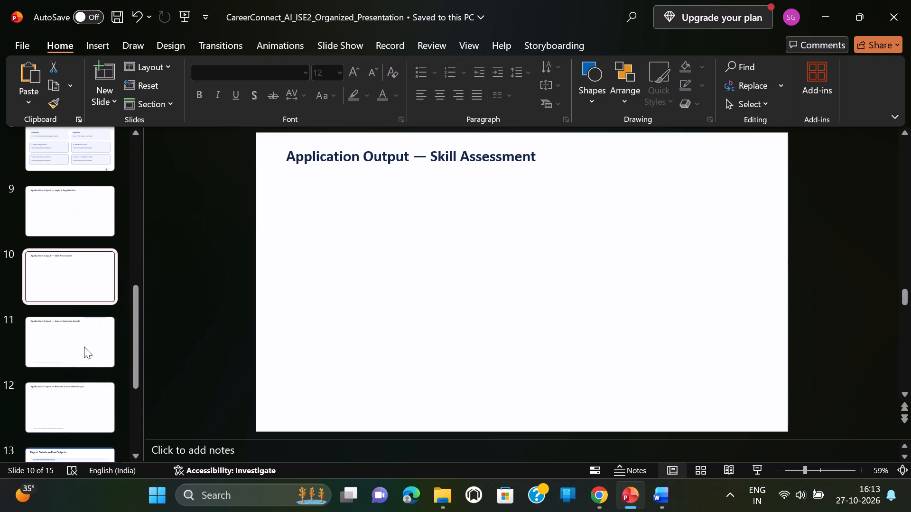
left_click(84, 347)
left_click(485, 411)
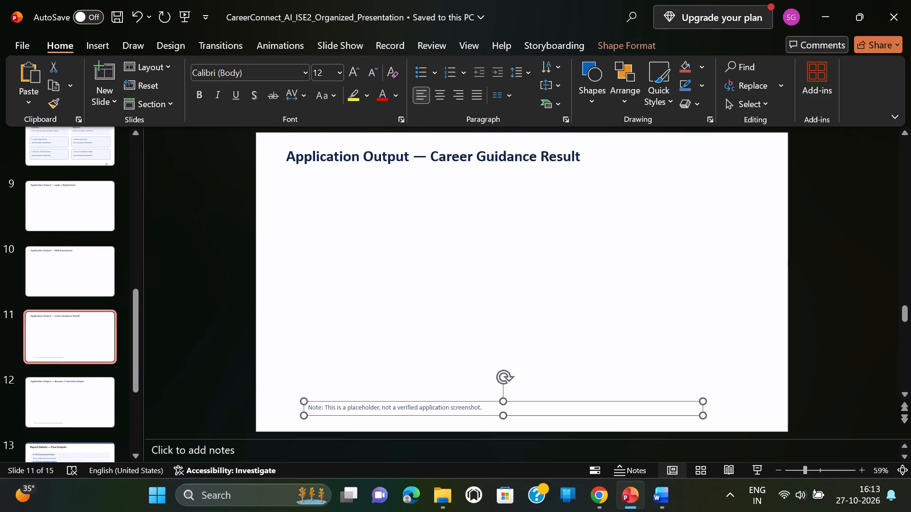
left_click_drag(525, 412, 525, 394)
key("BackSpace")
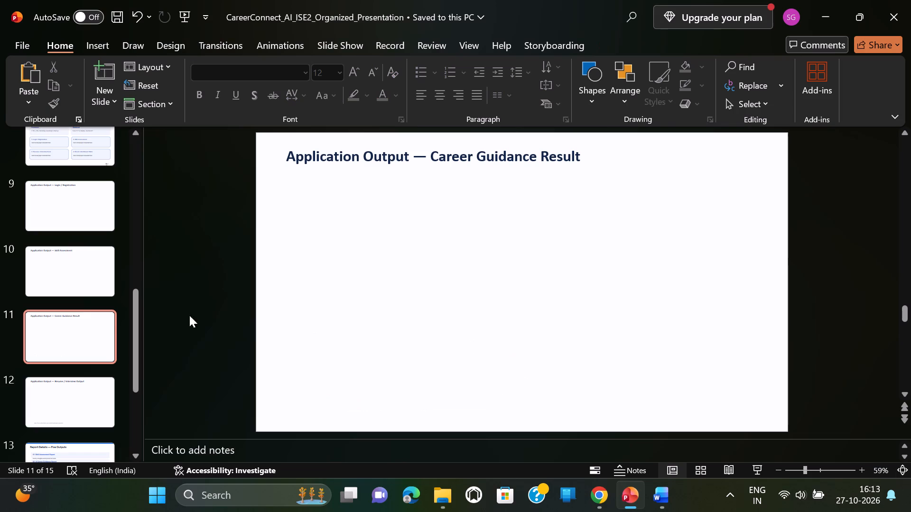
Delete the placeholder note at the bottom of the Application Output — Resume / Interview Output slide 12.
scroll(75, 294, "down", 2)
left_click(71, 323)
left_click(428, 403)
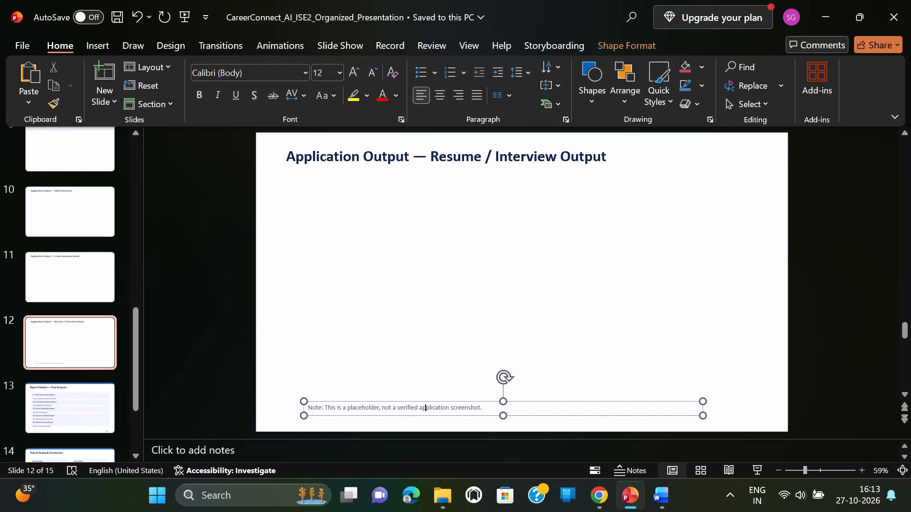
left_click_drag(557, 414, 549, 383)
key("BackSpace")
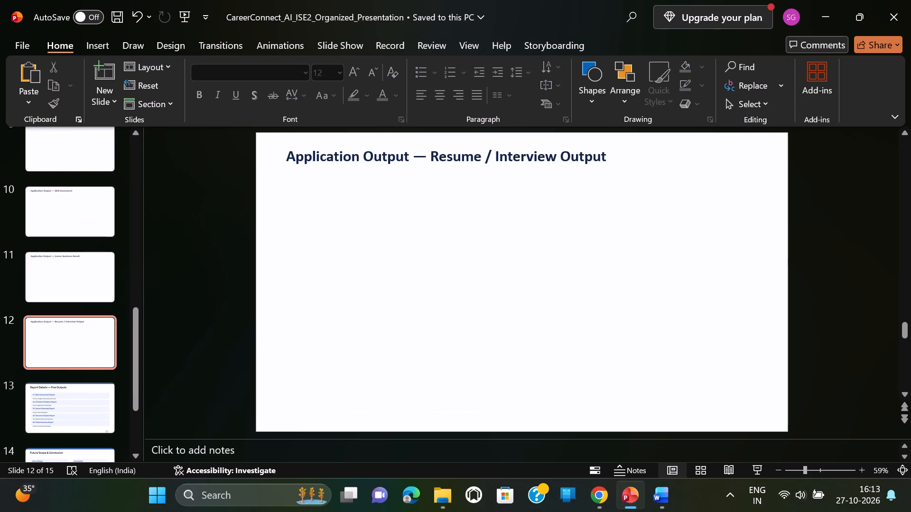
Go back through the slide thumbnails to the earlier slides around slides 7 to 9.
scroll(101, 317, "up", 5)
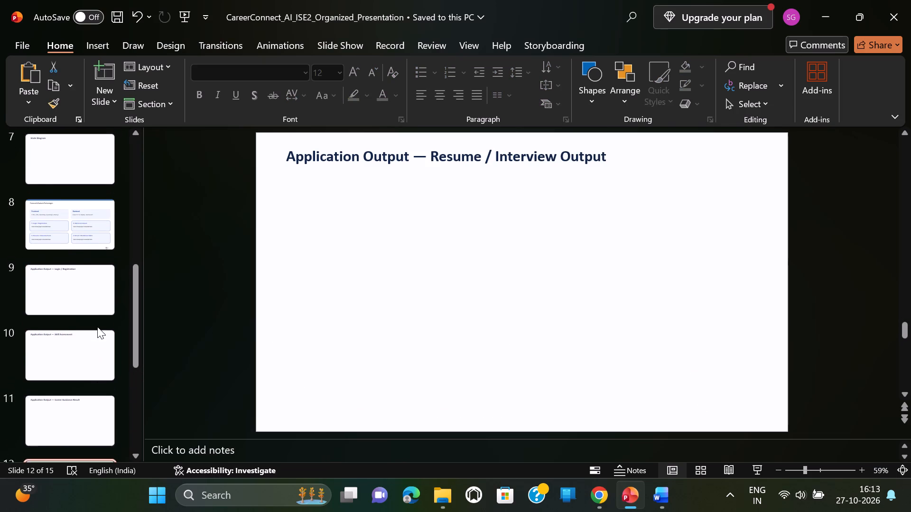